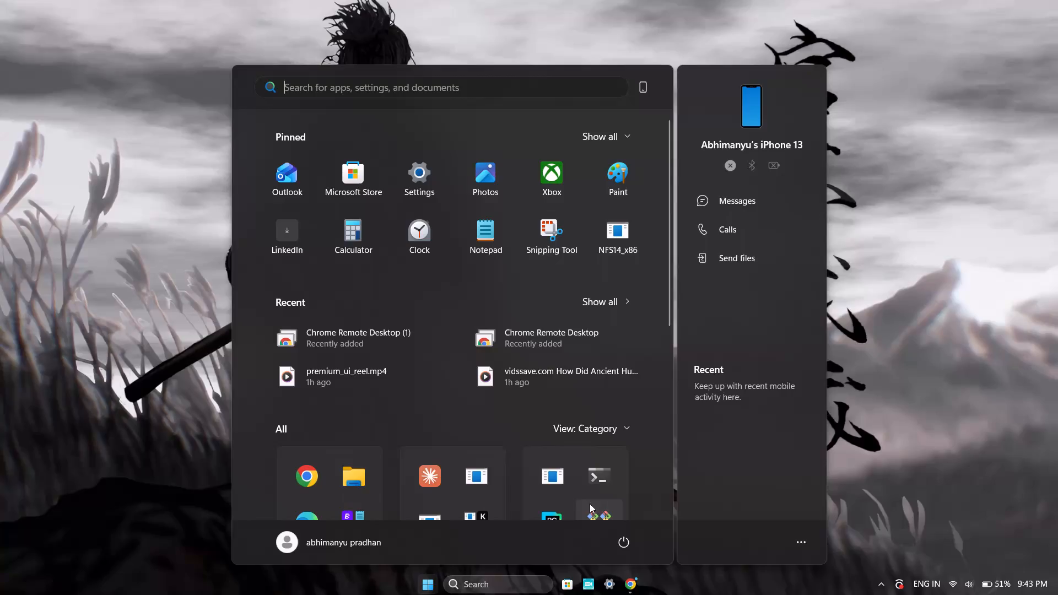
Search for "bl" and open the Blip app.
text(bl)
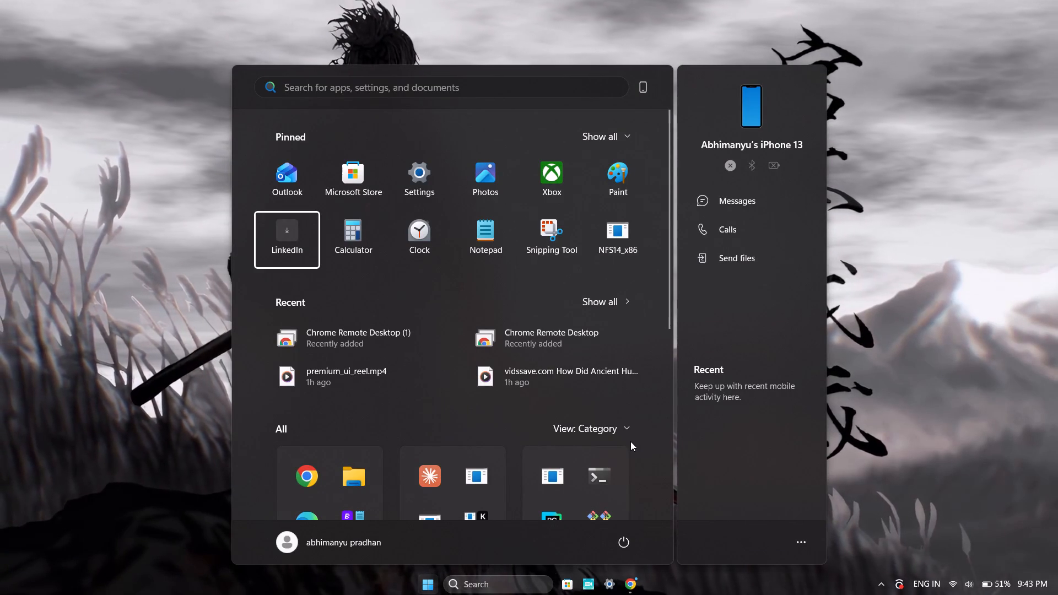
key(b)
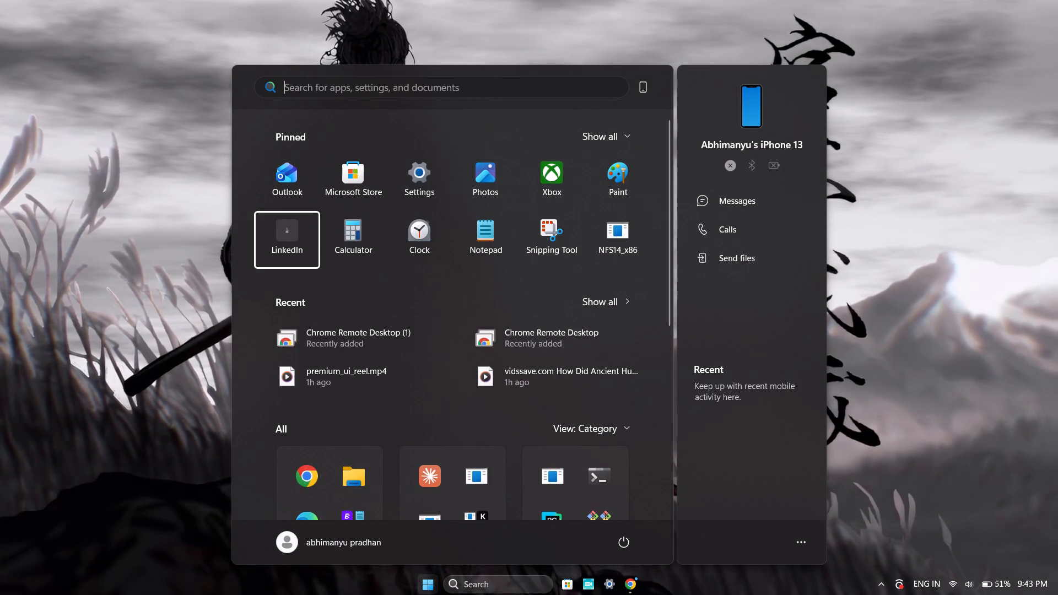
click(441, 90)
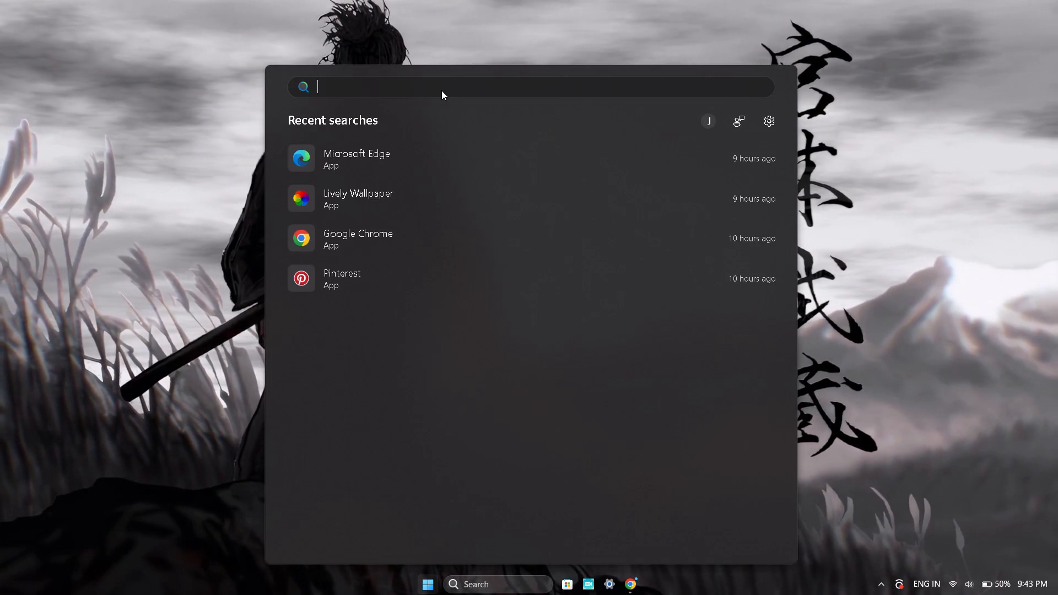
text(bl)
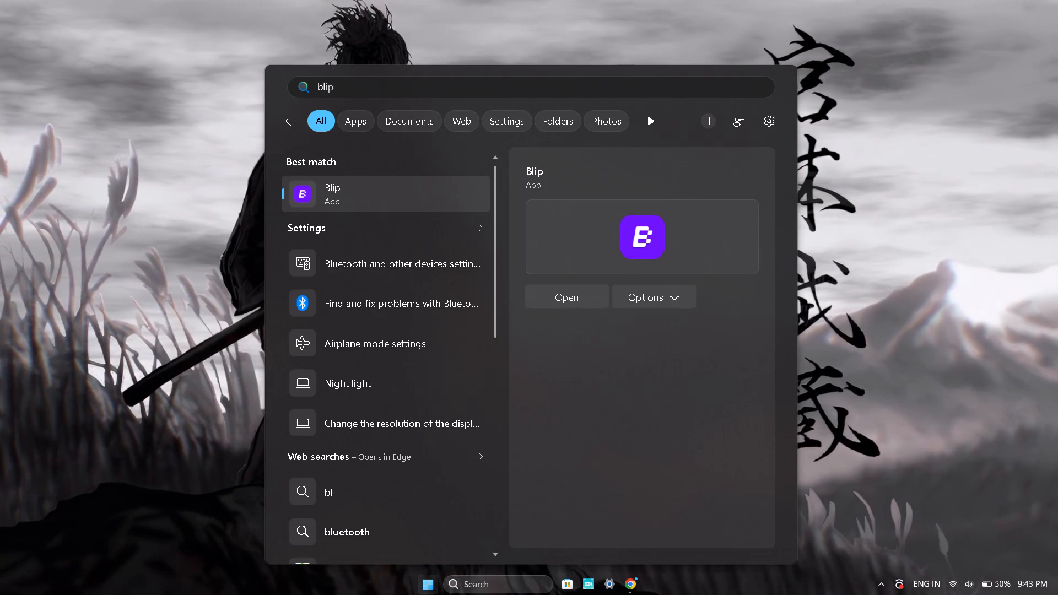
click(575, 300)
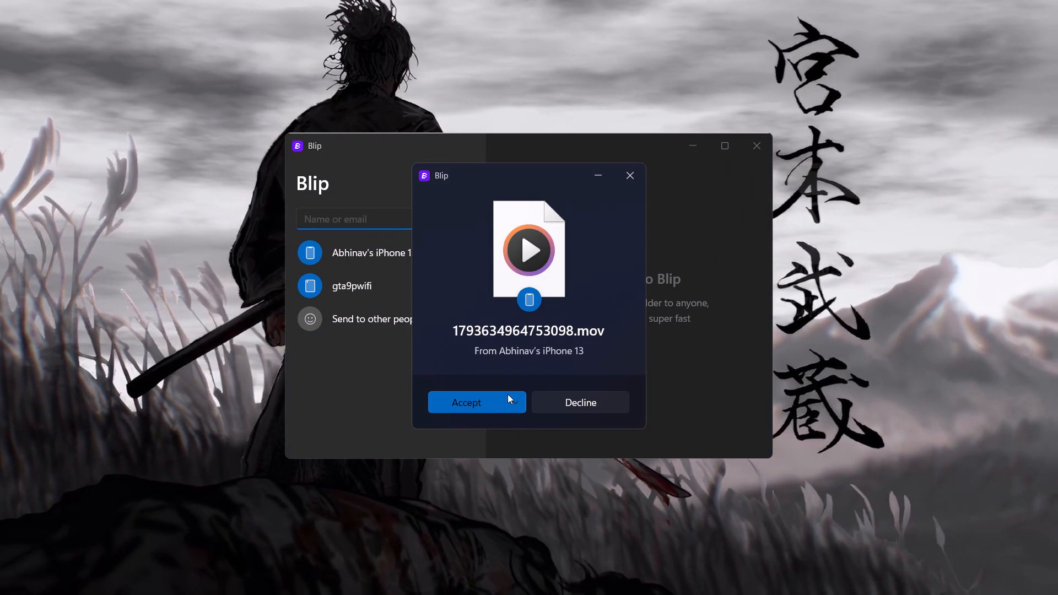
Accept the incoming video 1793634964753098.mov and save it to the SDXC (E:) drive.
click(480, 397)
click(523, 401)
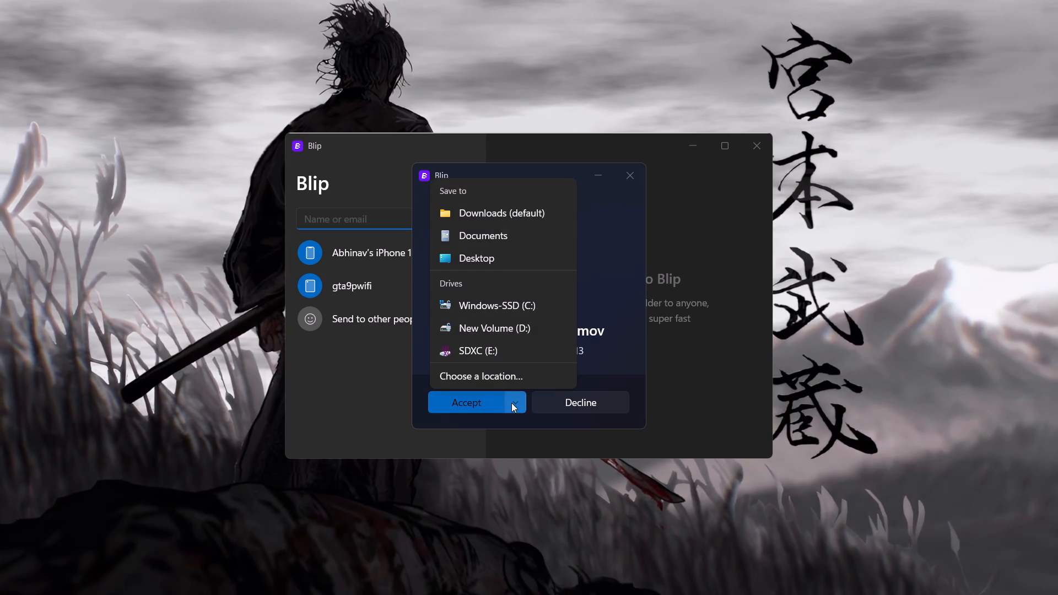
click(505, 356)
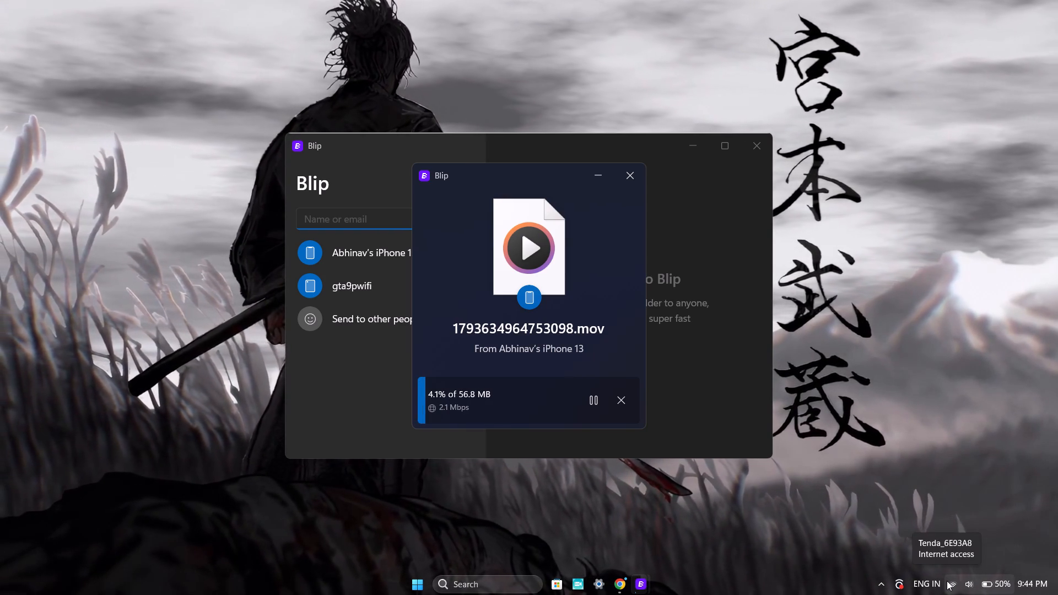
Switch the computer's Wi-Fi connection from Tenda_6E93A8 to the iPhone network and return to Blip.
click(947, 581)
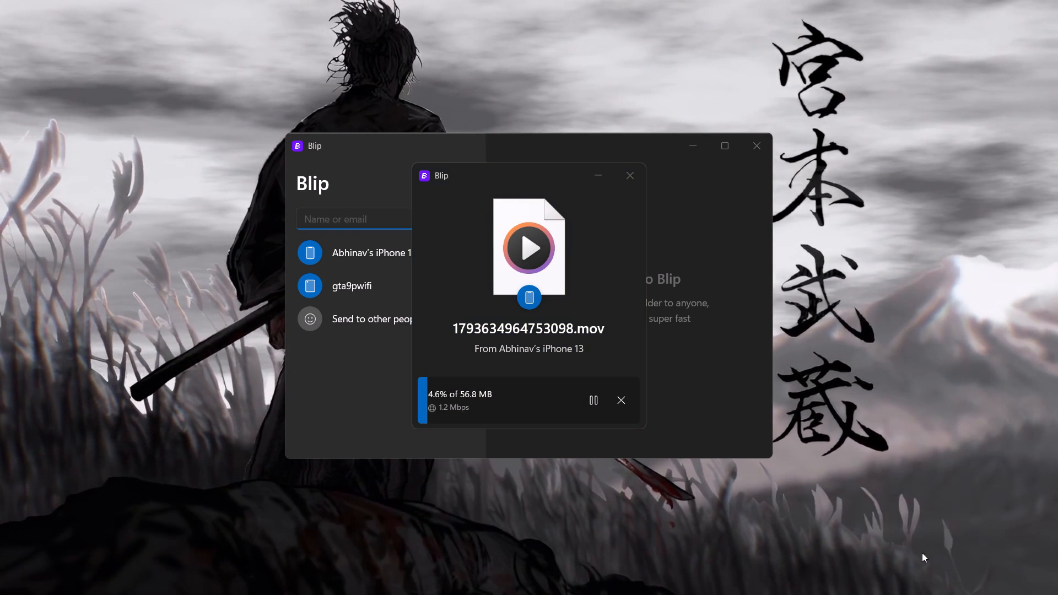
click(866, 338)
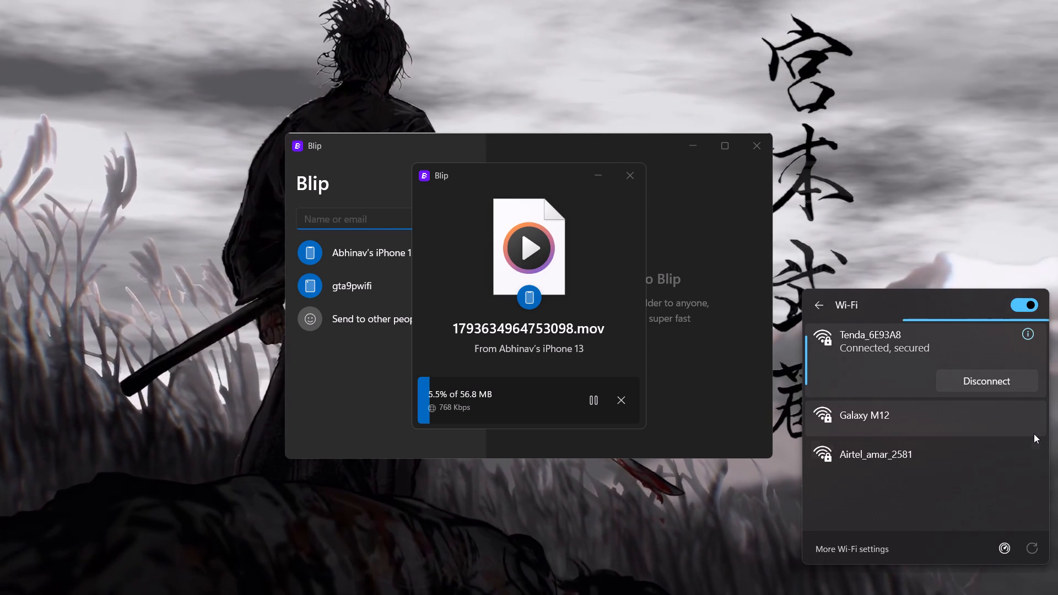
click(1034, 434)
click(1034, 434)
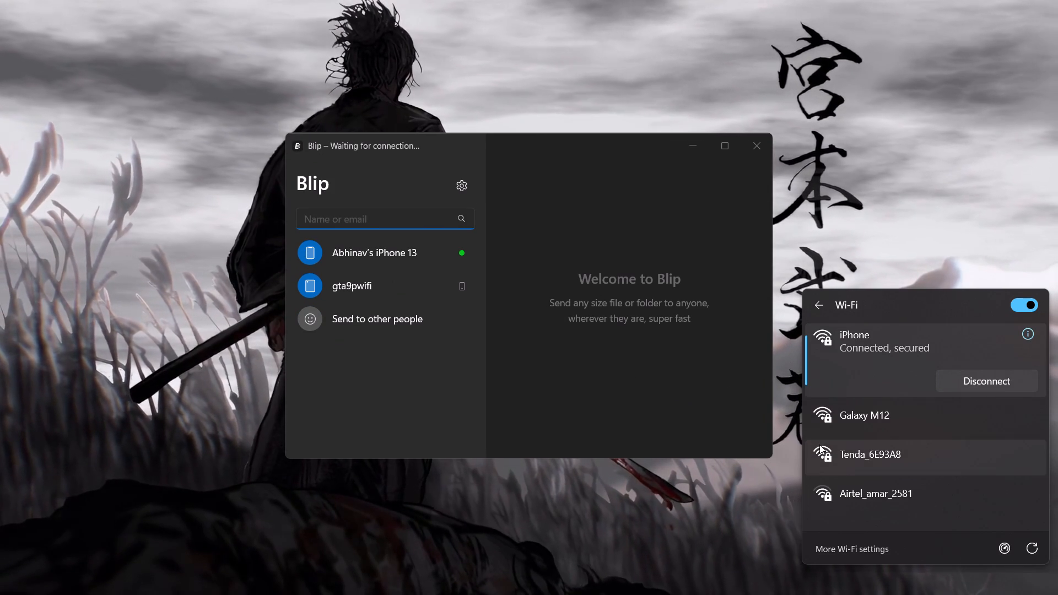
click(505, 296)
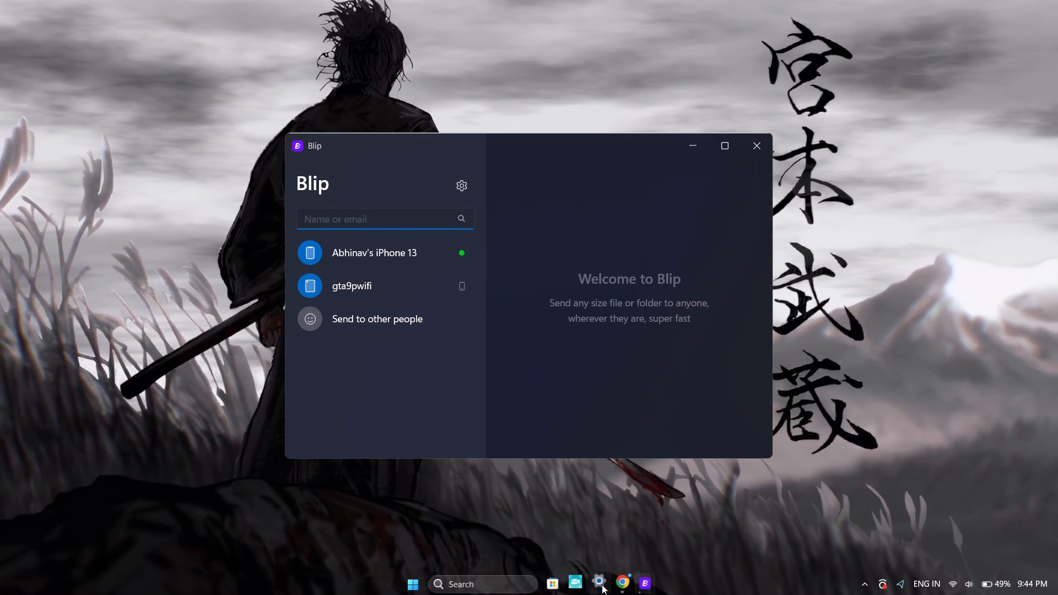
Bring the transfer window for 1793634964753098.mov back to the front.
click(711, 501)
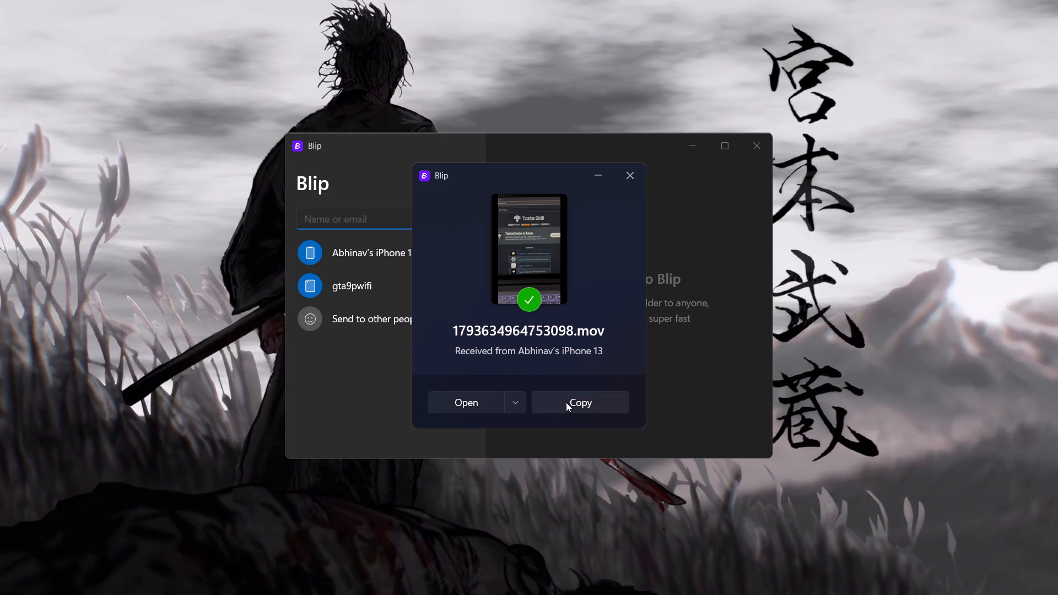
Copy the received video 1793634964753098.mov in Blip, and close both Blip windows.
click(566, 402)
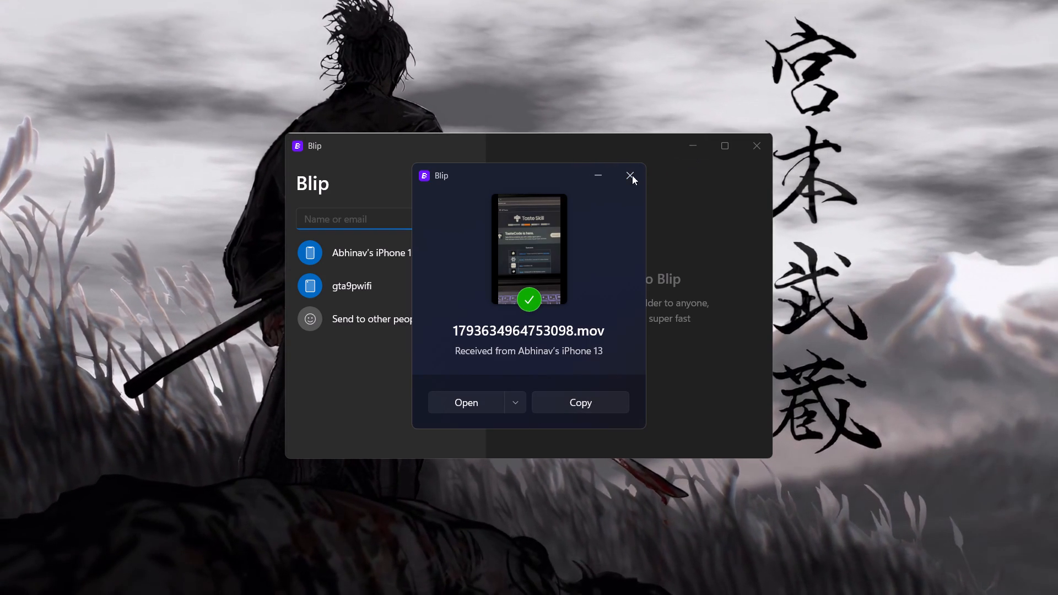
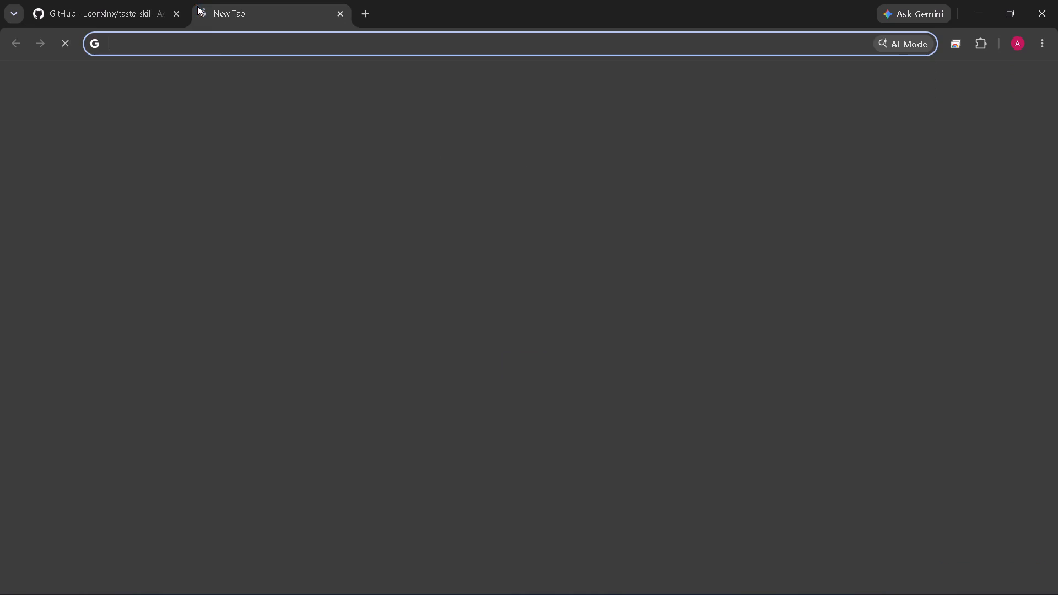
text(yt)
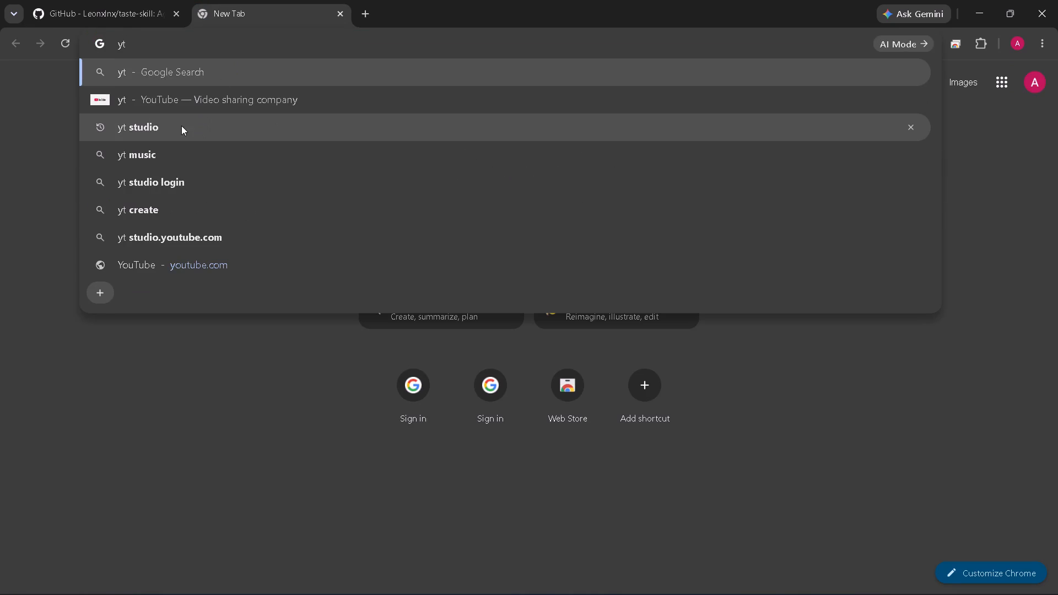
click(170, 127)
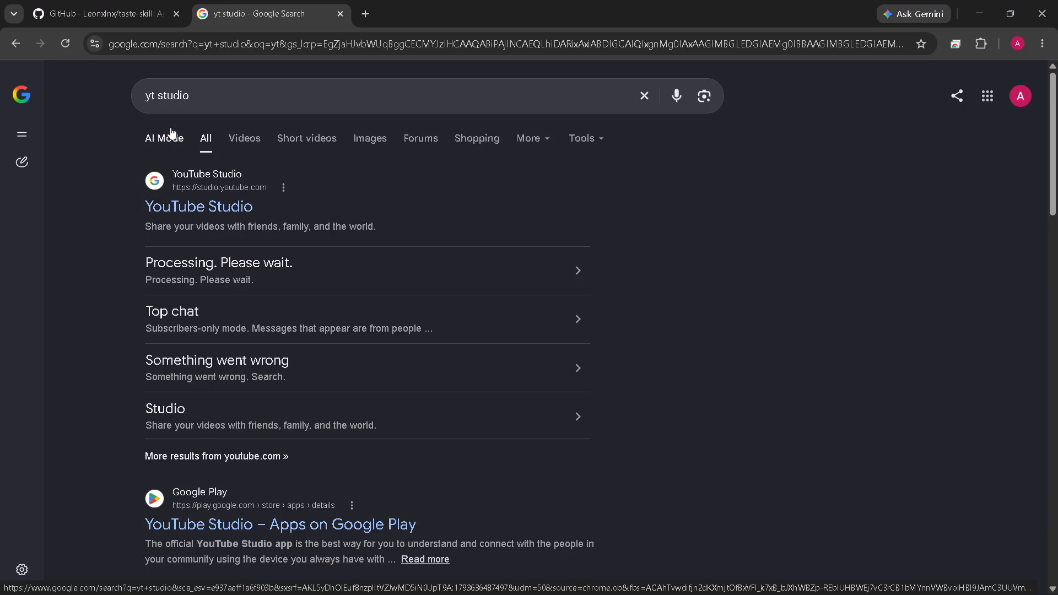
drag(170, 127, 190, 229)
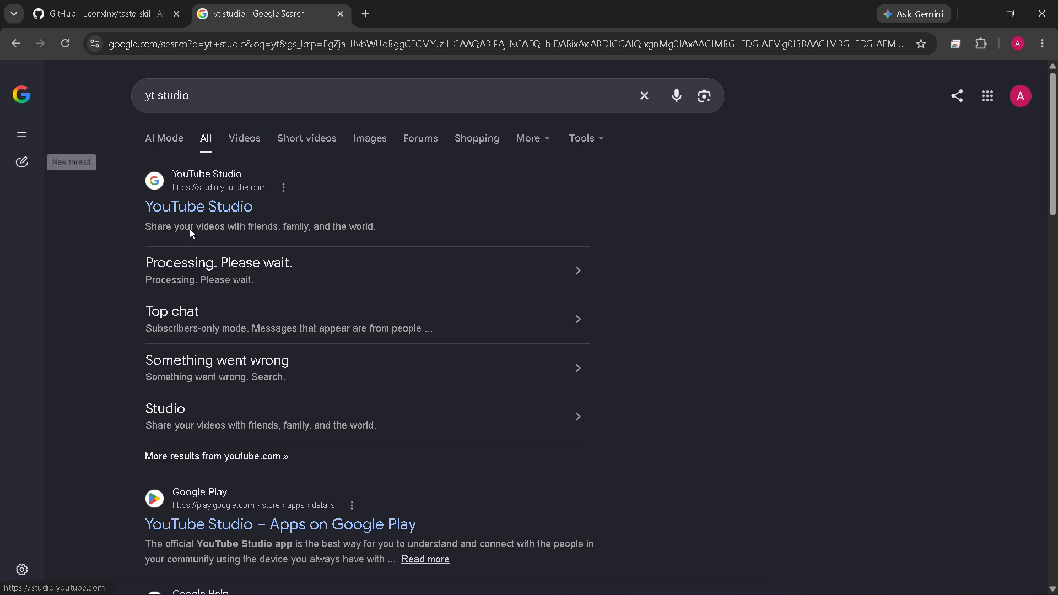
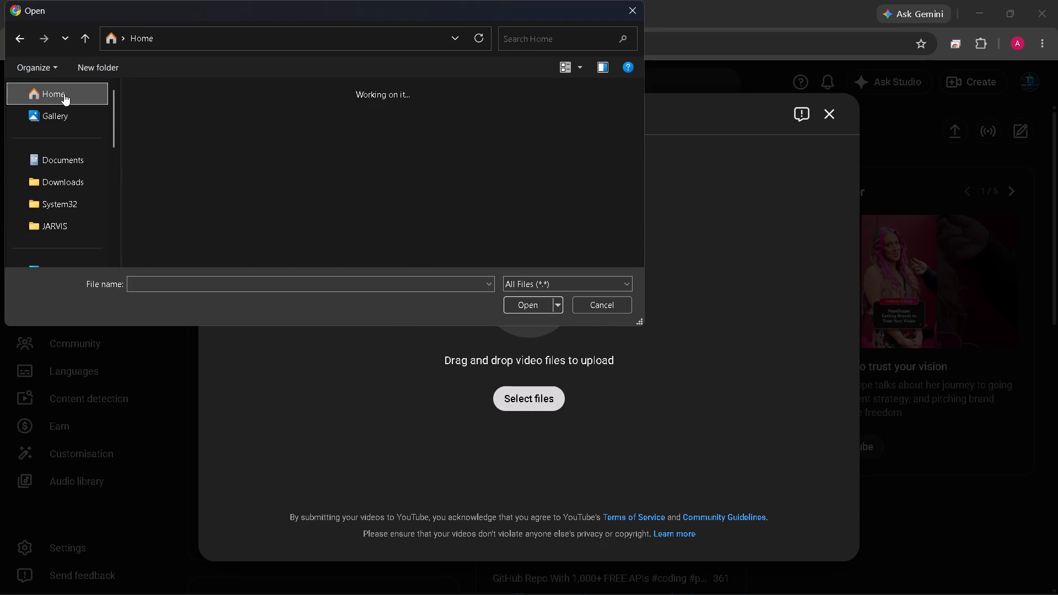
Play premium_ui_reel.mp4 and 1793547343806748.mov from the recent files to check which video is the one for upload.
scroll(234, 140, down, 1)
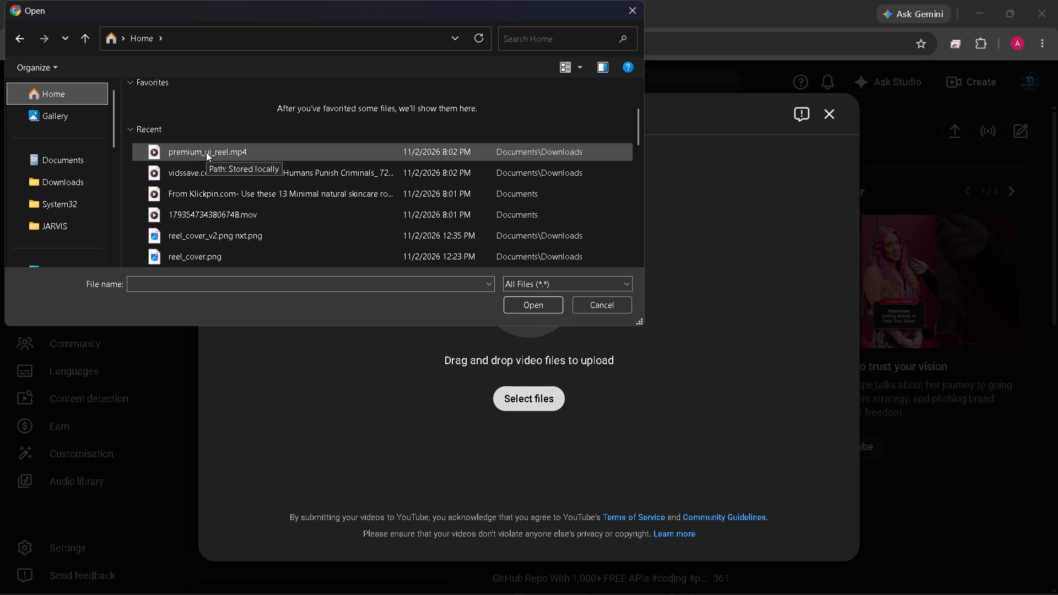
right_click(206, 152)
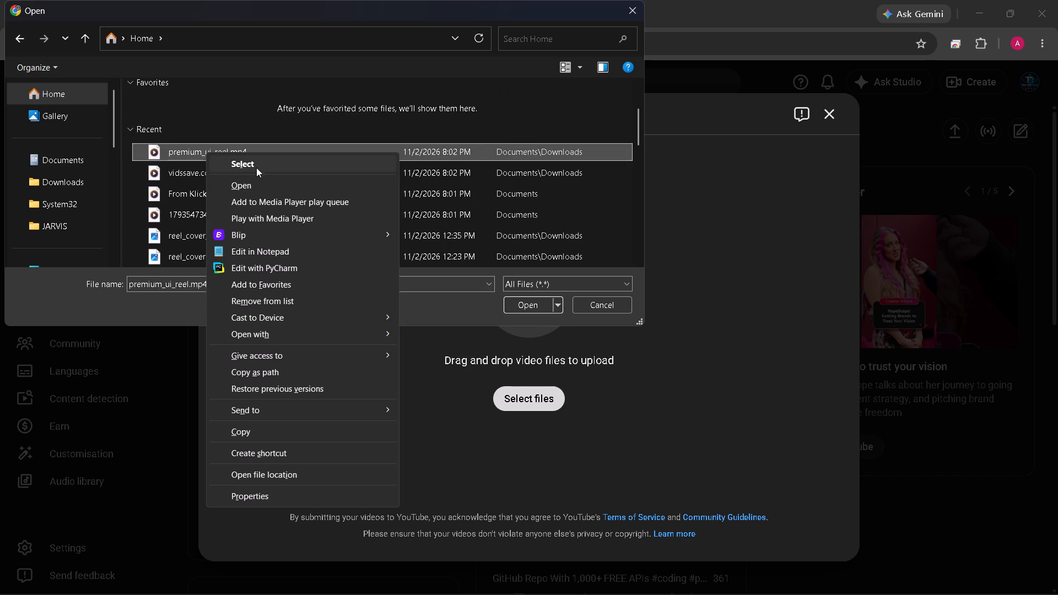
click(258, 183)
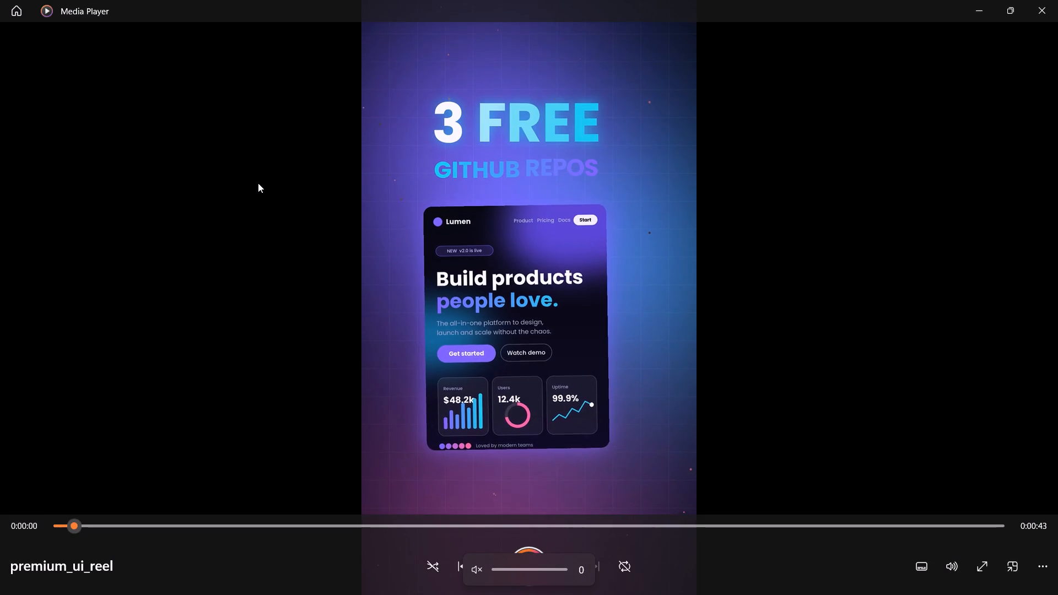
click(1051, 0)
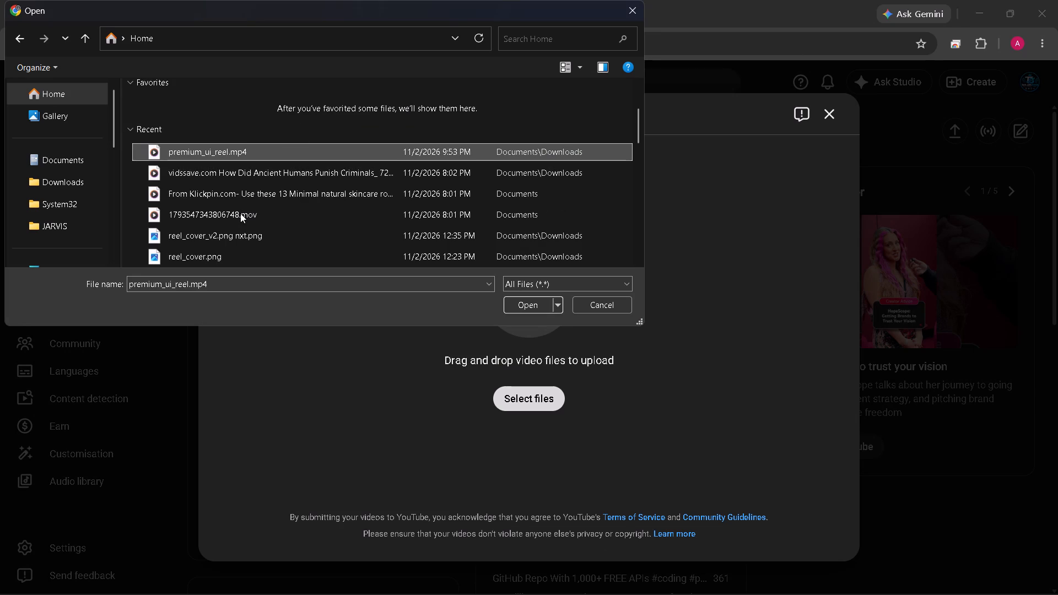
scroll(240, 213, down, 1)
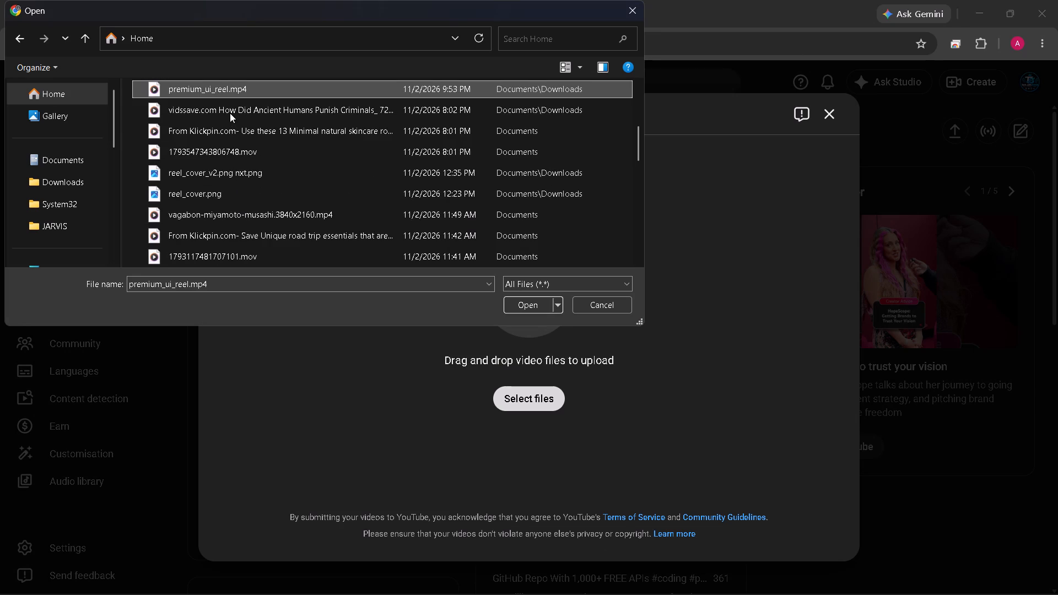
right_click(233, 155)
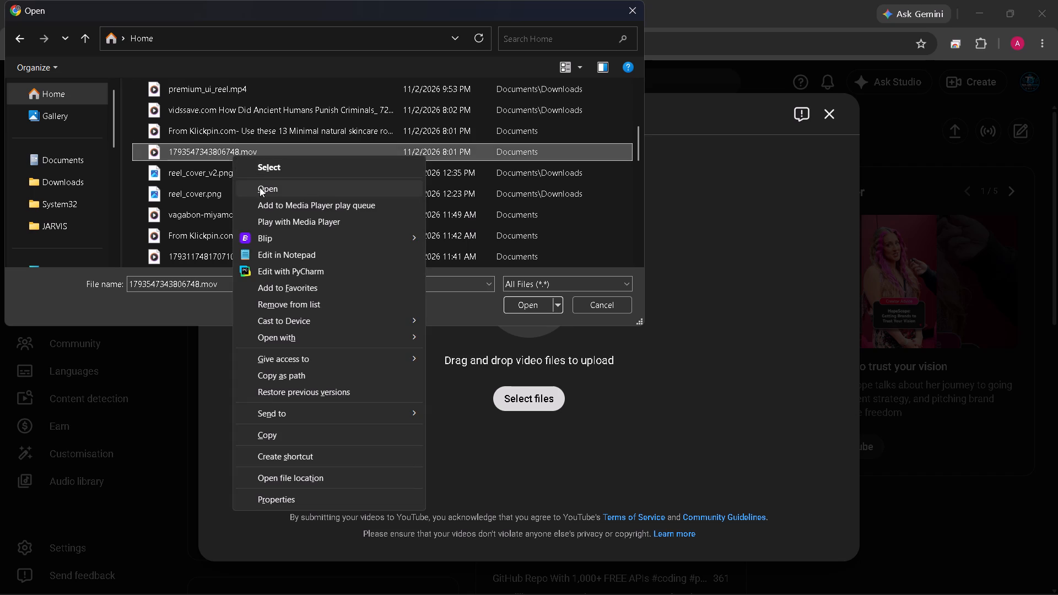
click(260, 187)
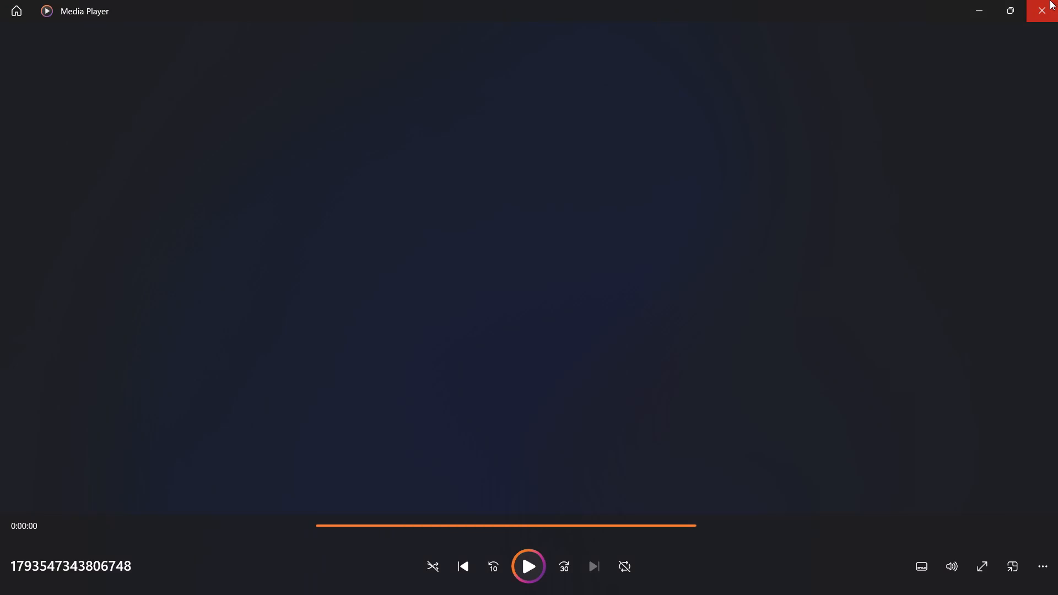
click(1050, 0)
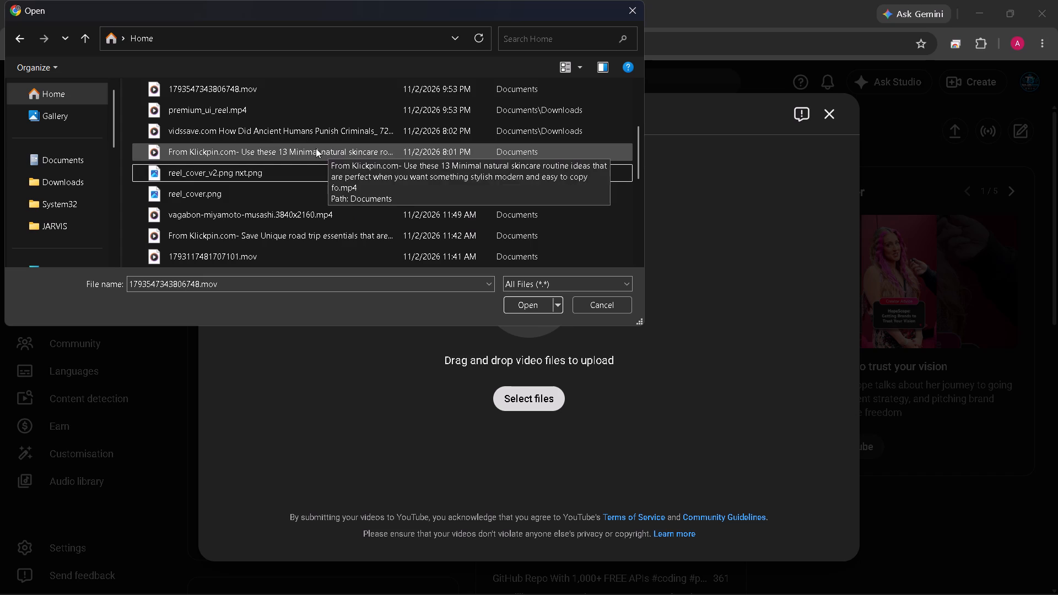
Play the vidssave.com video about ancient humans punishing criminals and 1793547343806748.mov again to check their content.
click(298, 125)
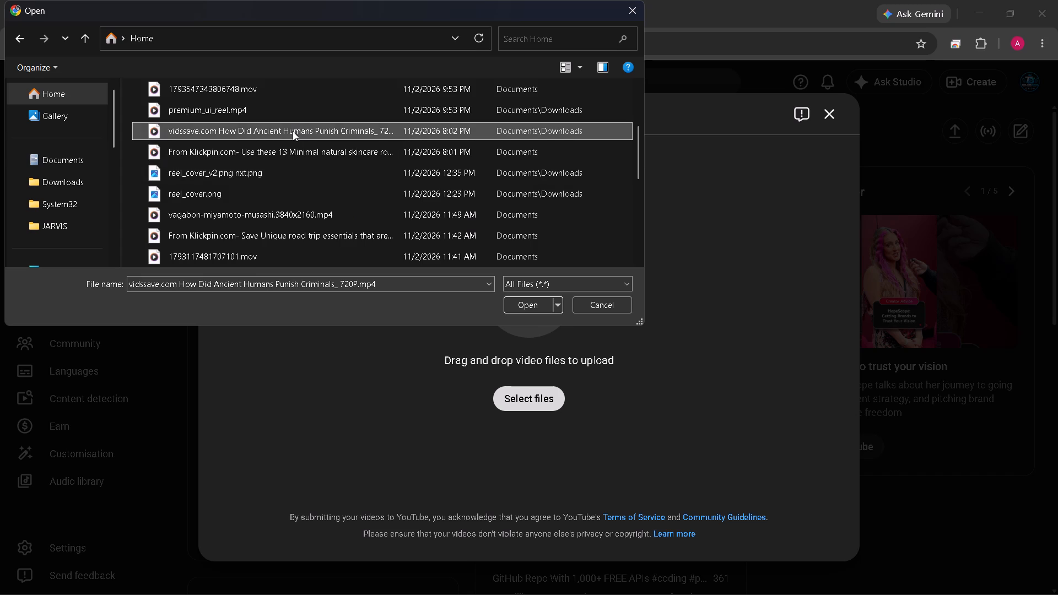
right_click(293, 131)
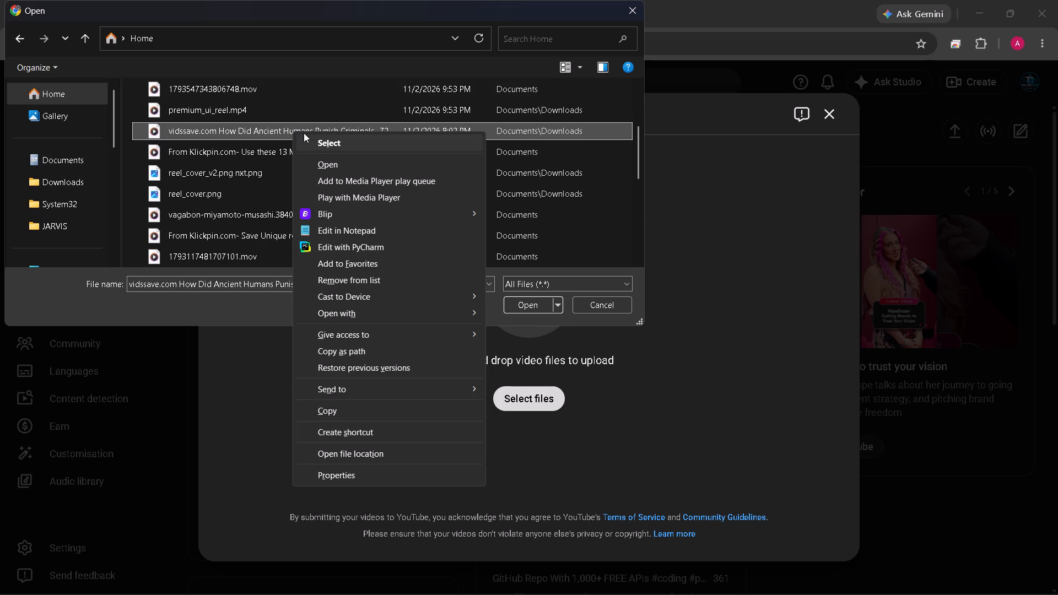
click(321, 164)
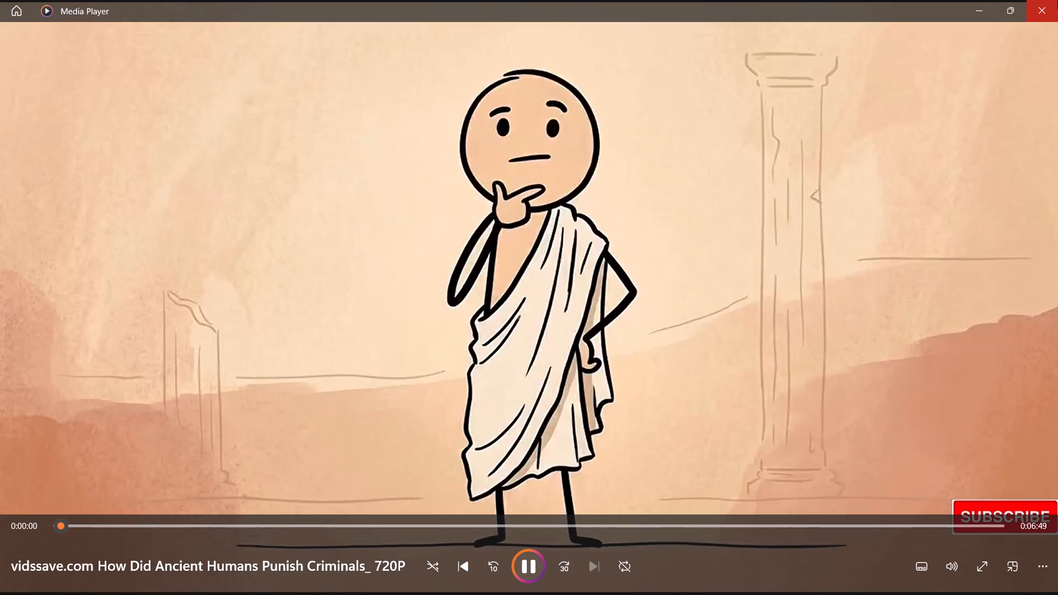
click(1057, 0)
scroll(401, 154, up, 1)
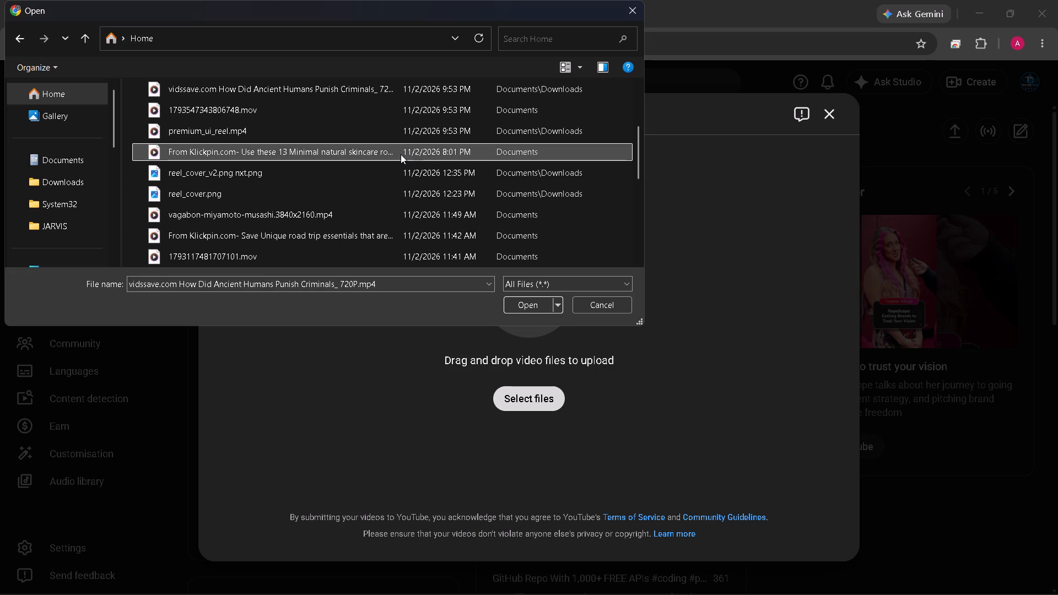
scroll(401, 154, up, 1)
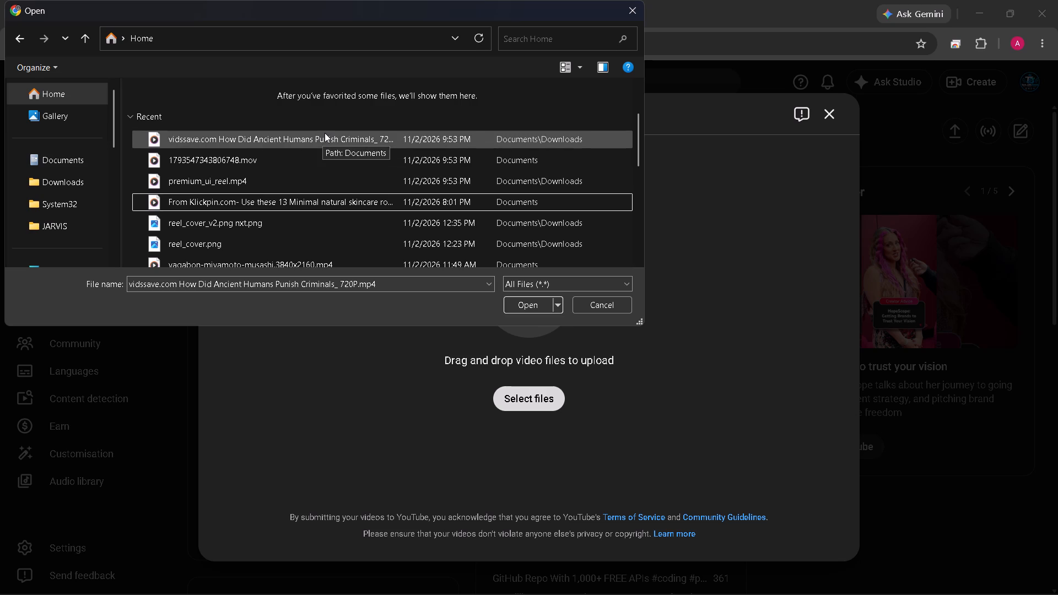
right_click(259, 163)
click(283, 197)
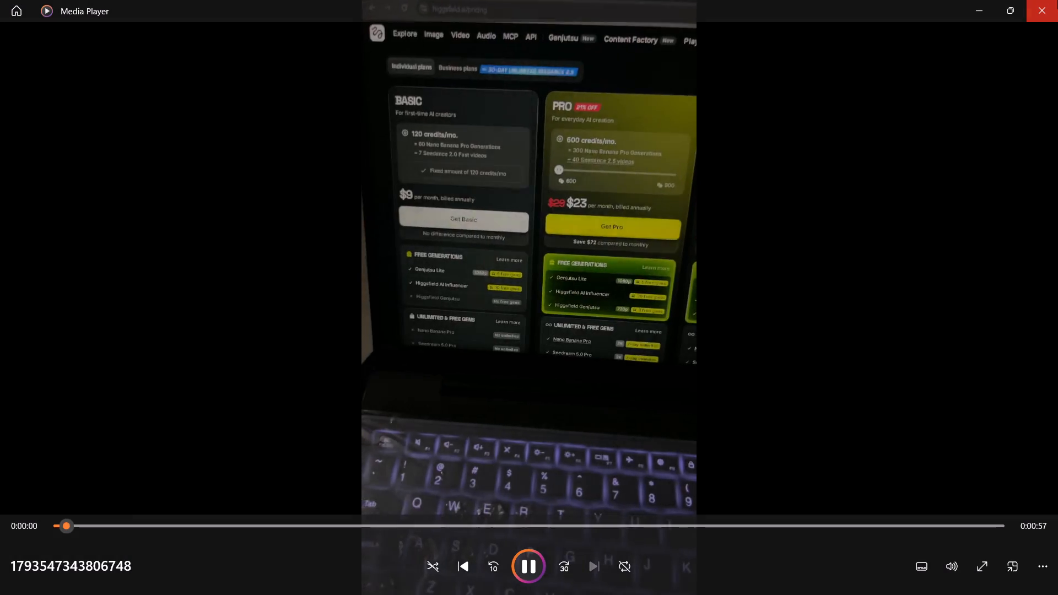
click(1057, 0)
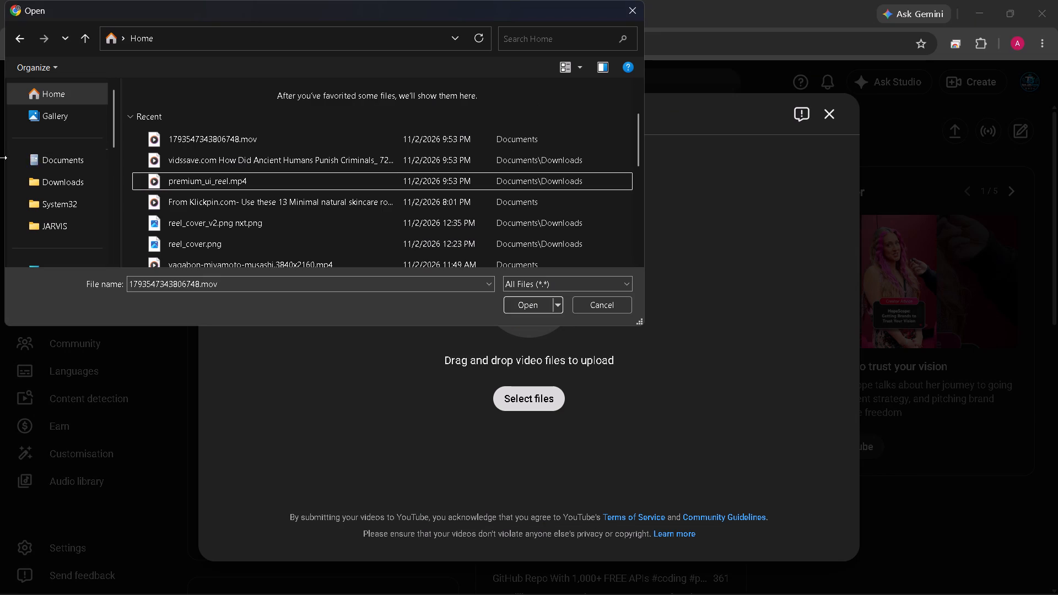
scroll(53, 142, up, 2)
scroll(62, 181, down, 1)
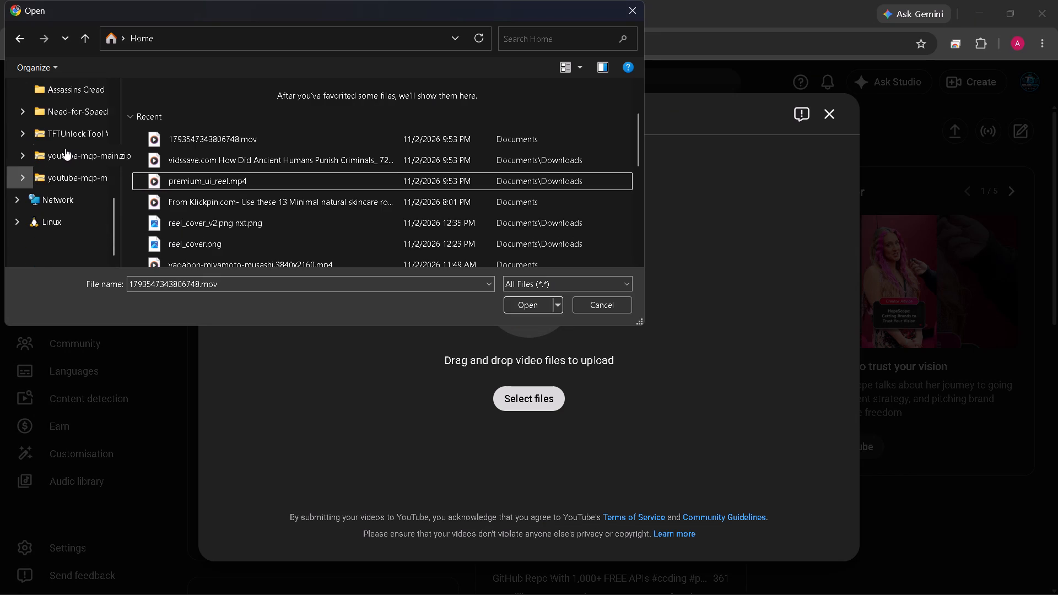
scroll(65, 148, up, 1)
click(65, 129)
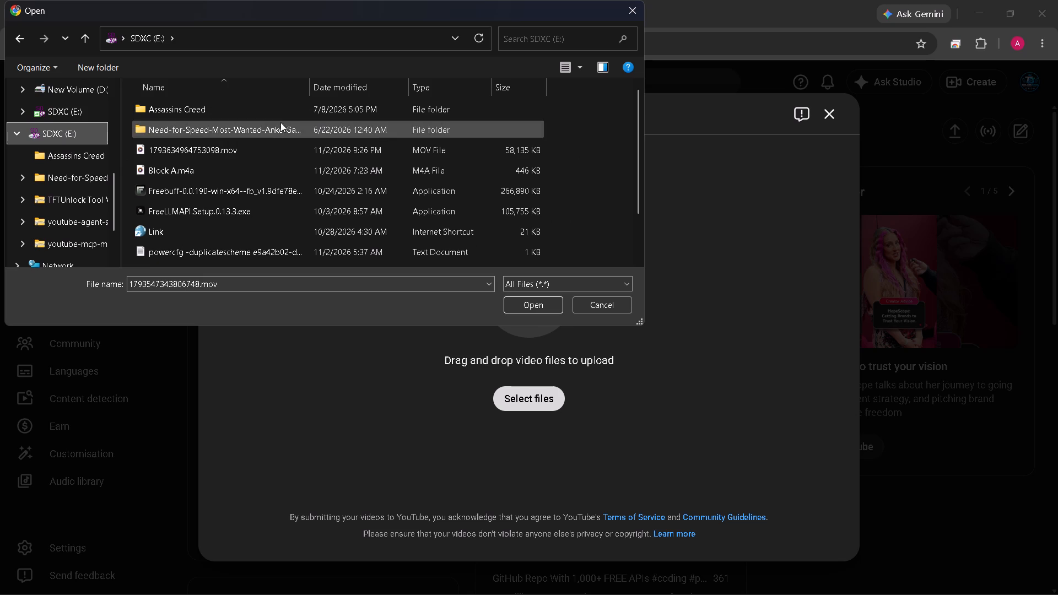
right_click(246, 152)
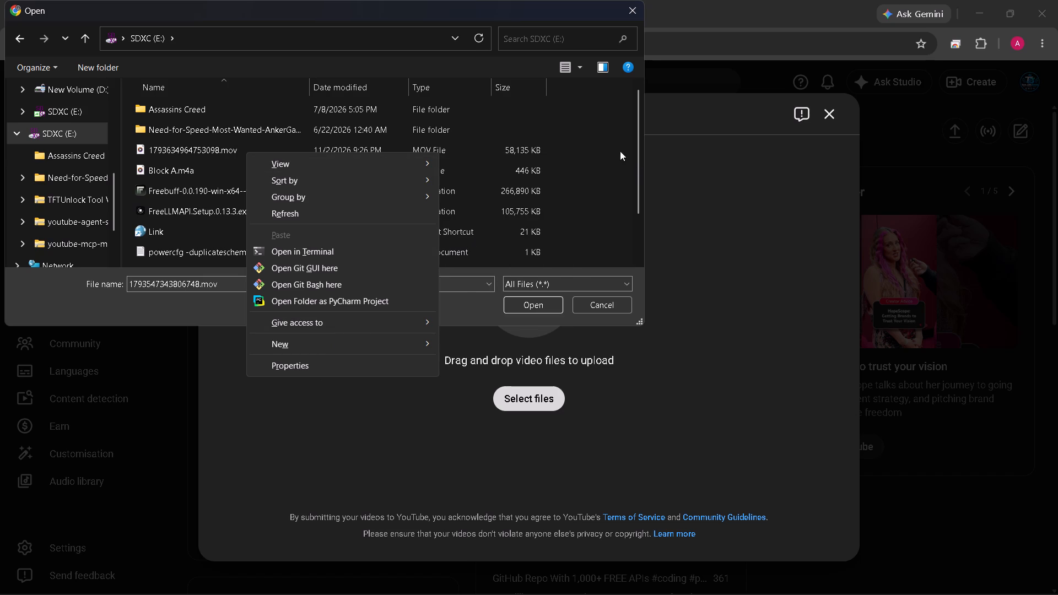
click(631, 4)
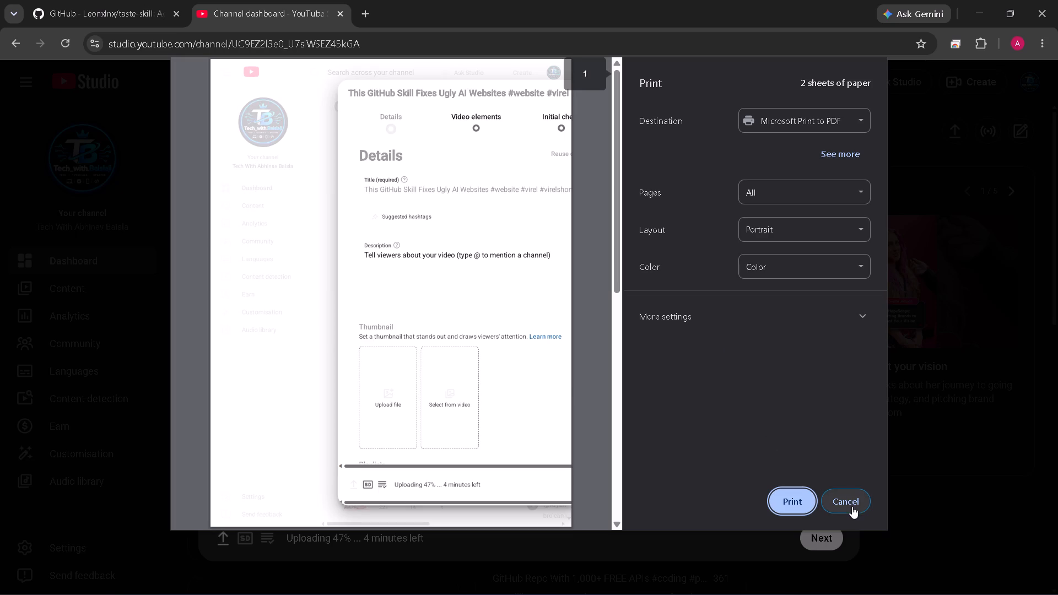
click(852, 506)
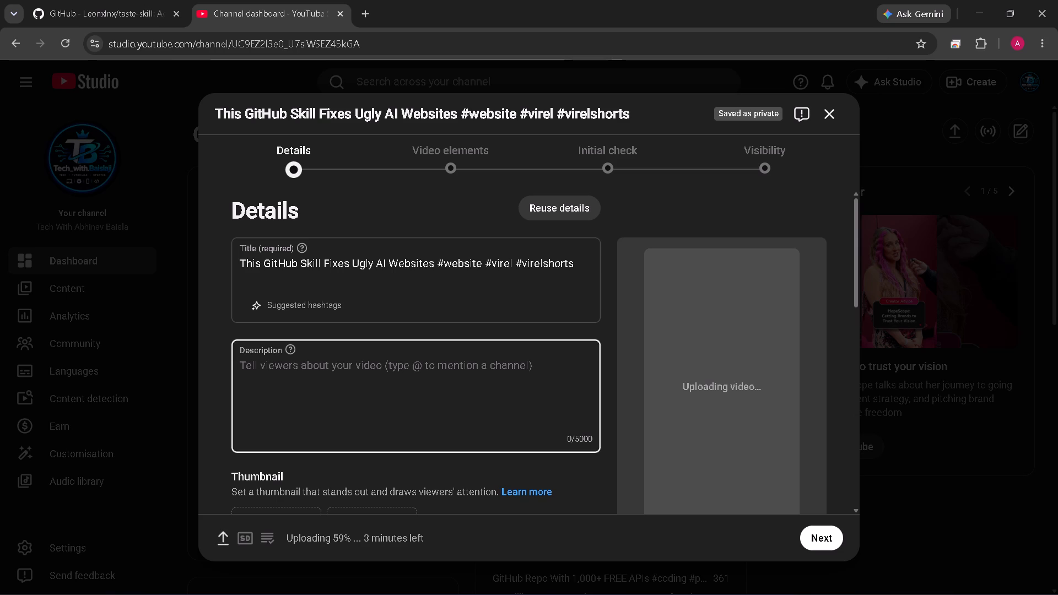
key(ctrl+v)
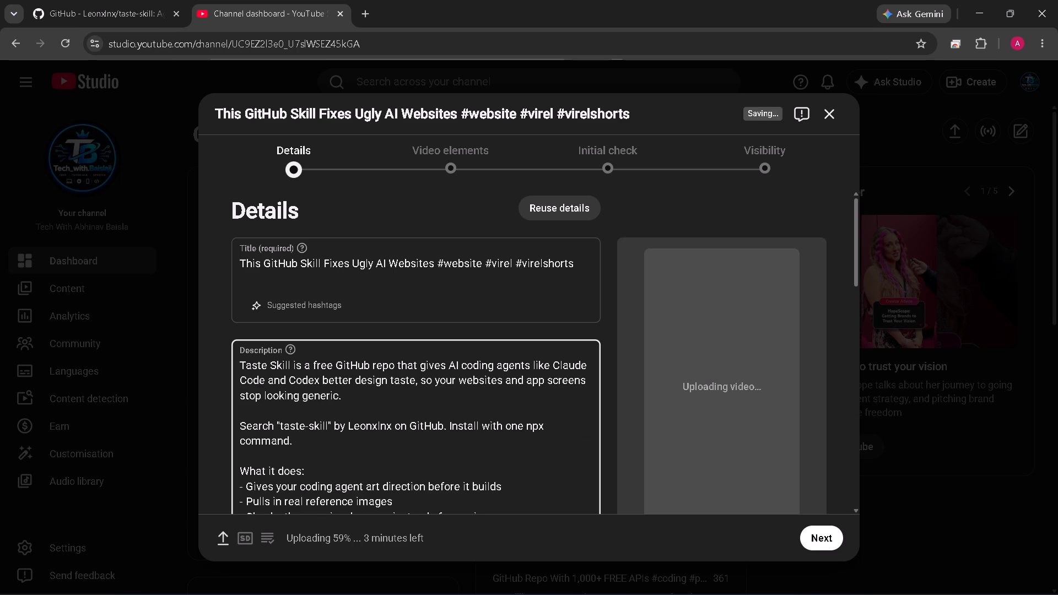
Review the video's Details form from the description through the thumbnail, playlist and audience settings.
scroll(348, 430, down, 7)
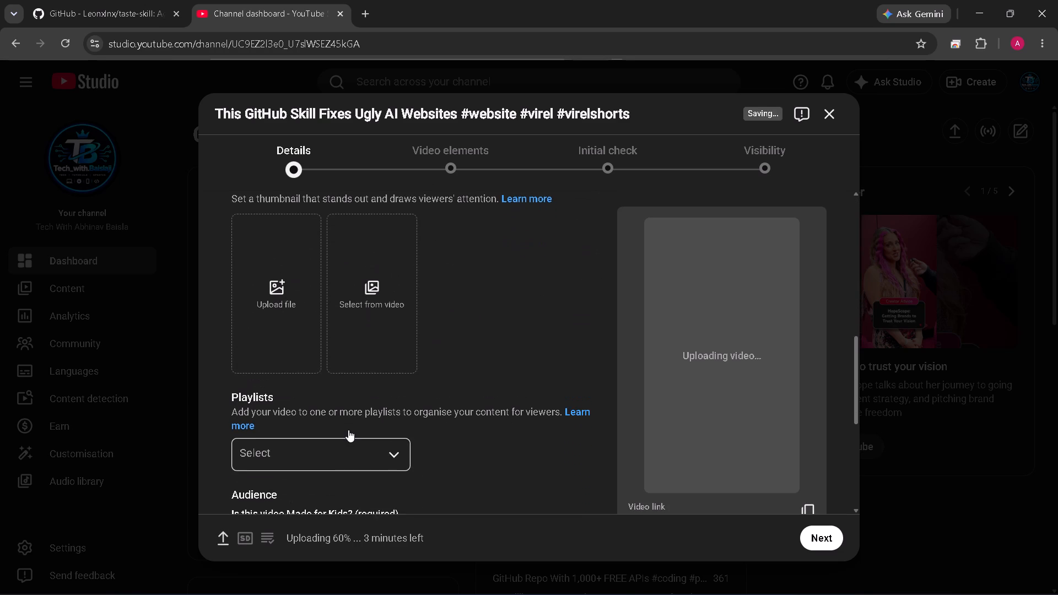
scroll(348, 430, down, 2)
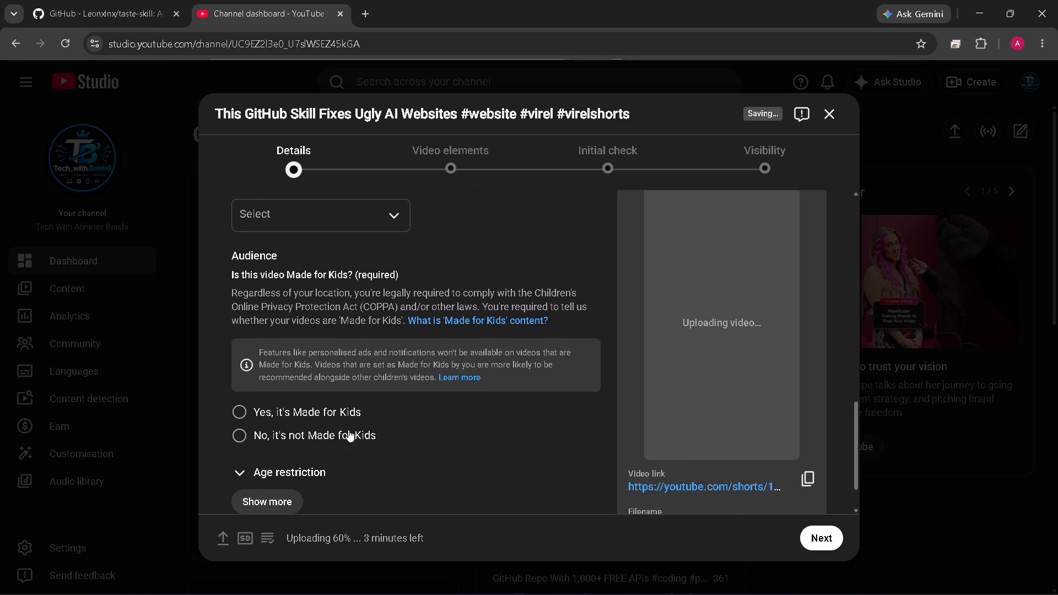
scroll(348, 430, down, 3)
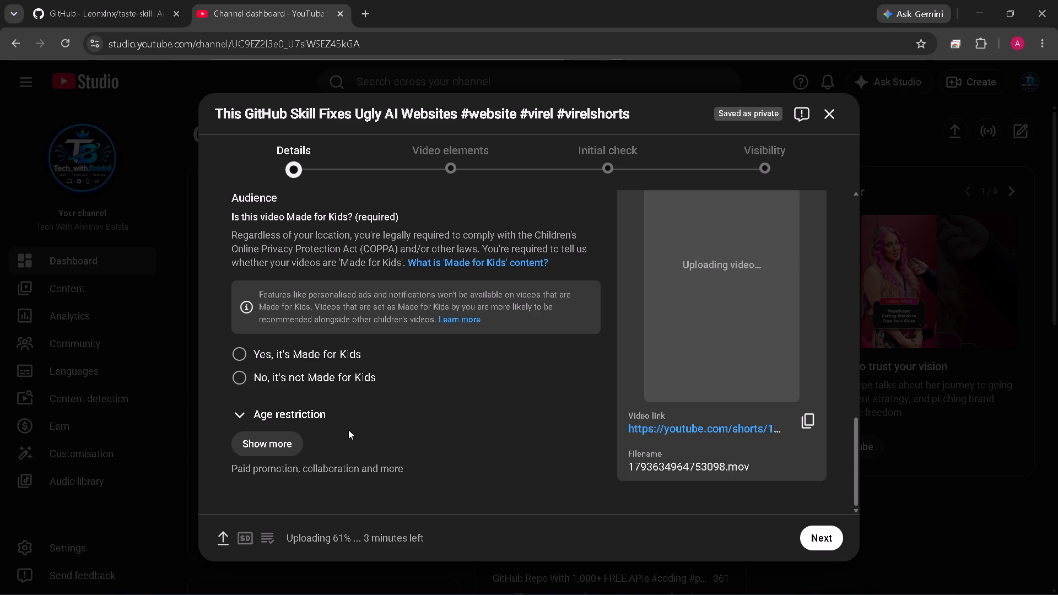
scroll(348, 430, up, 3)
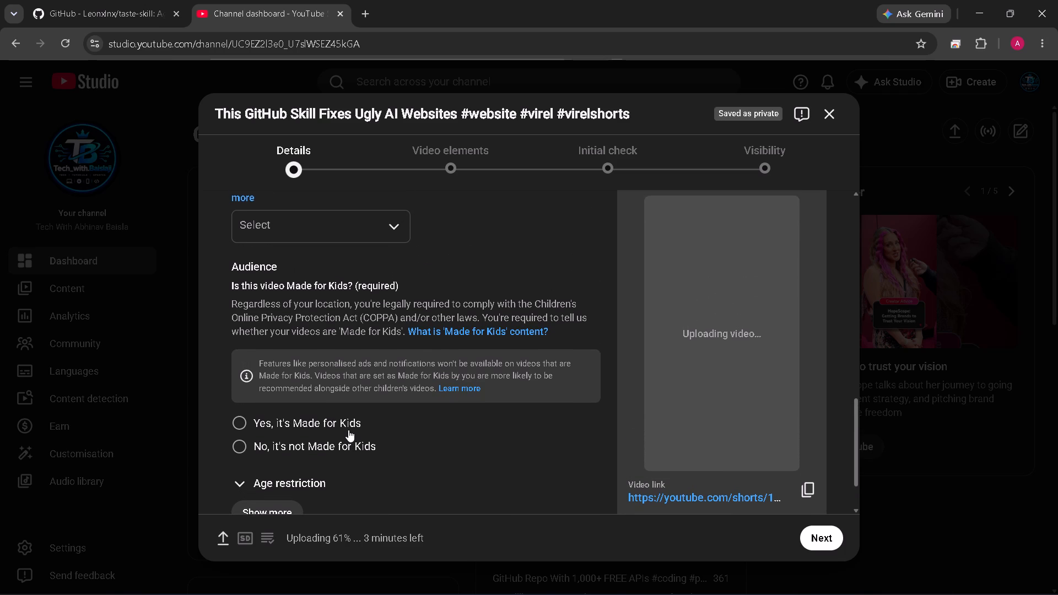
scroll(348, 430, up, 4)
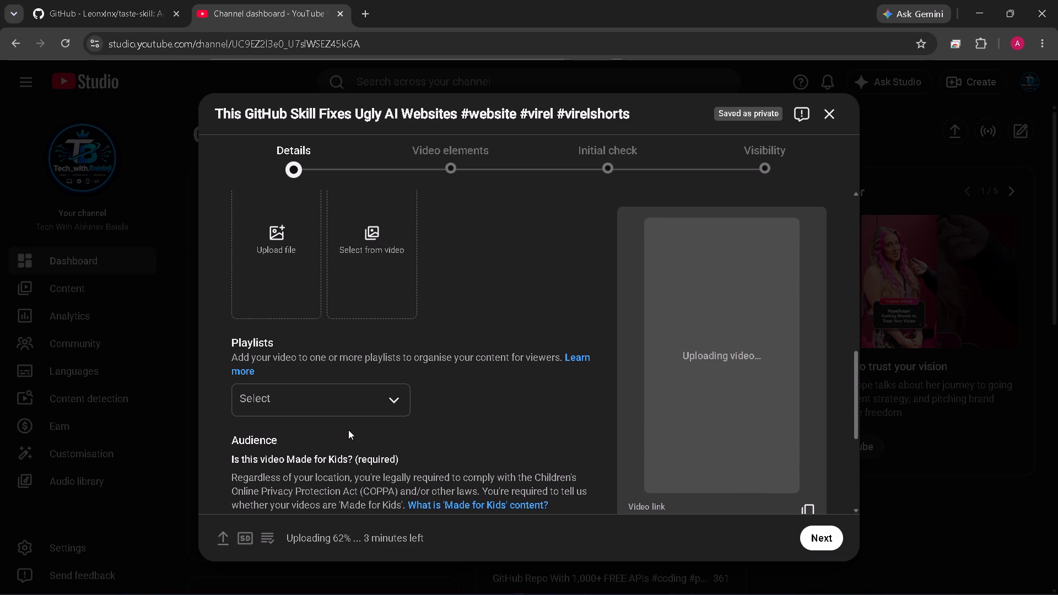
scroll(348, 430, up, 3)
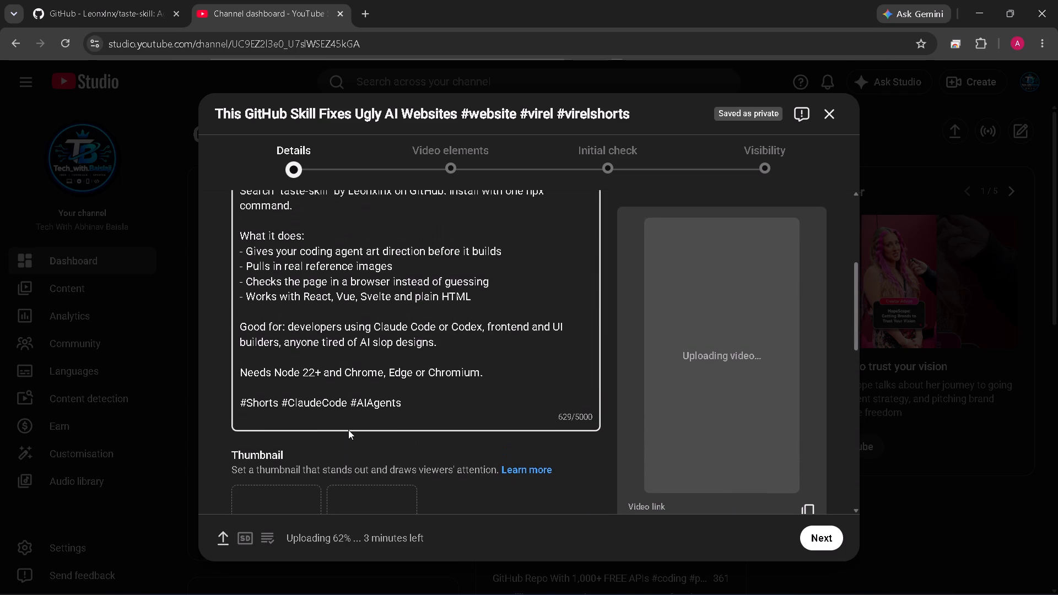
scroll(348, 430, up, 3)
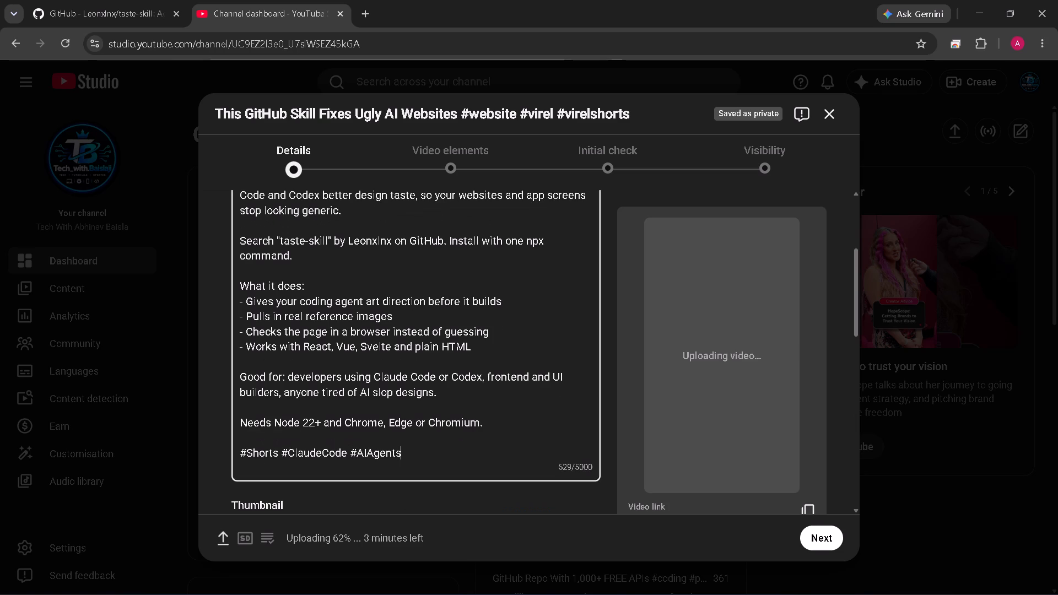
scroll(348, 430, up, 4)
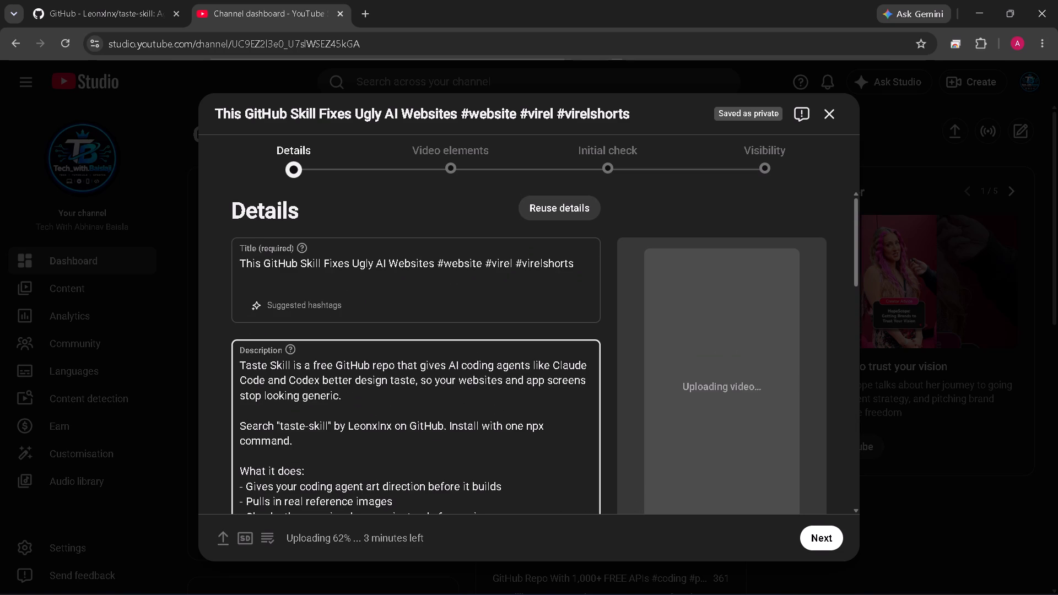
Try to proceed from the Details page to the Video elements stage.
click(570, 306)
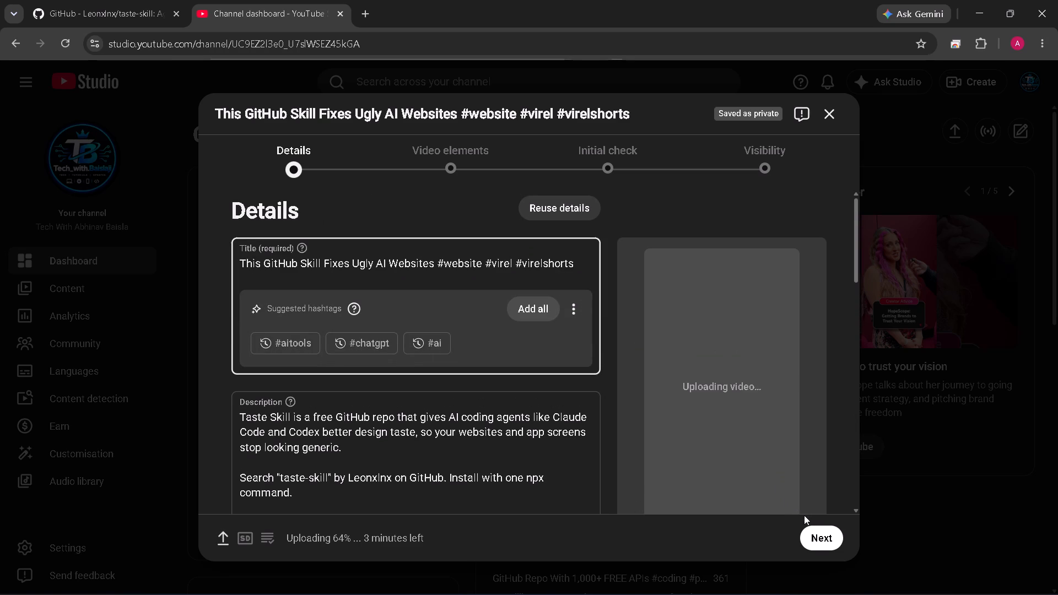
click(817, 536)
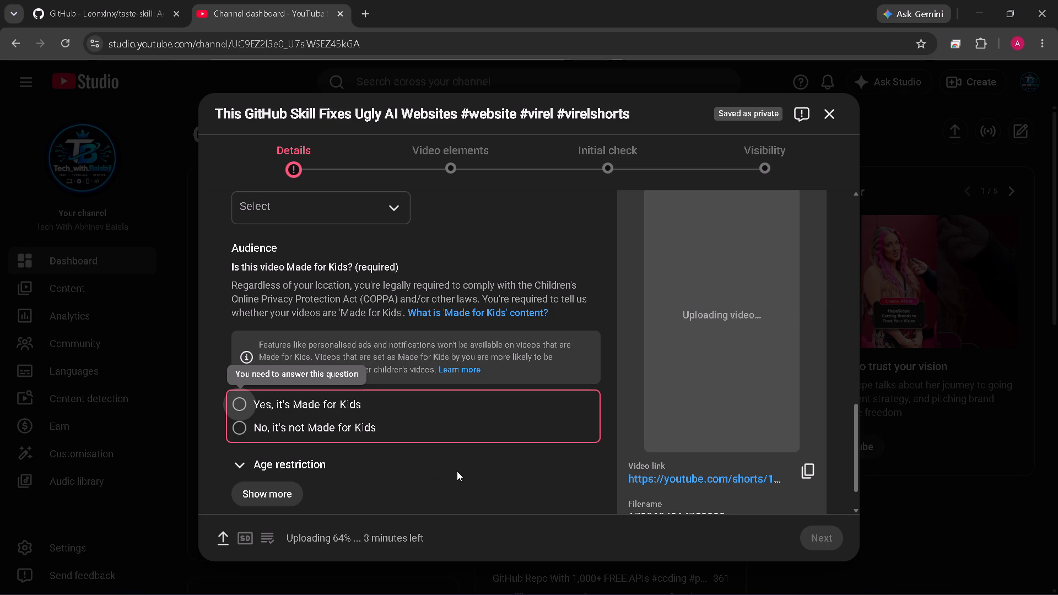
Expand the additional video details below the Audience section and go to the Tags field.
click(281, 484)
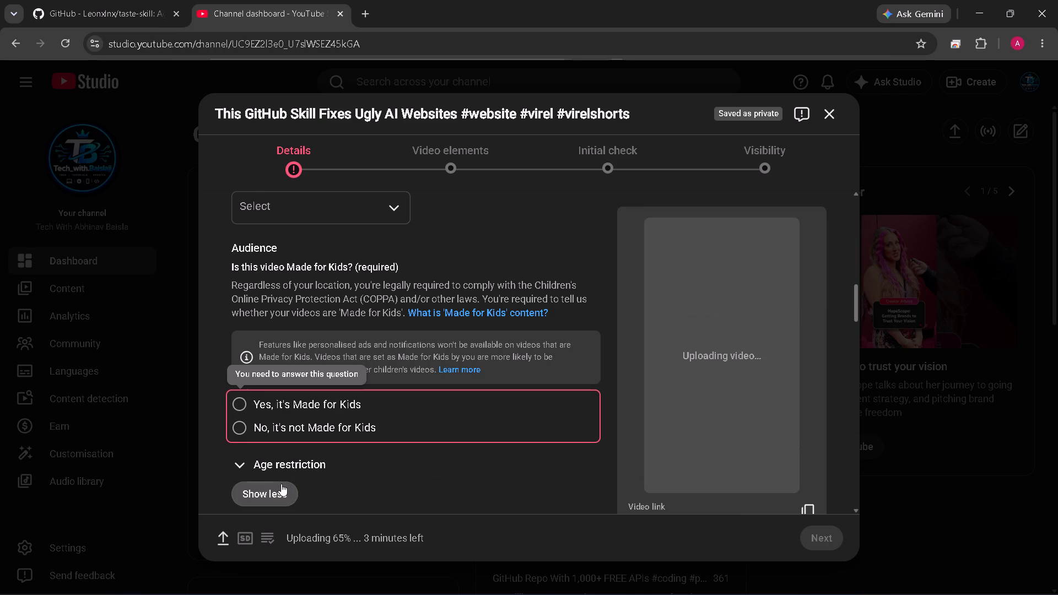
scroll(395, 475, down, 3)
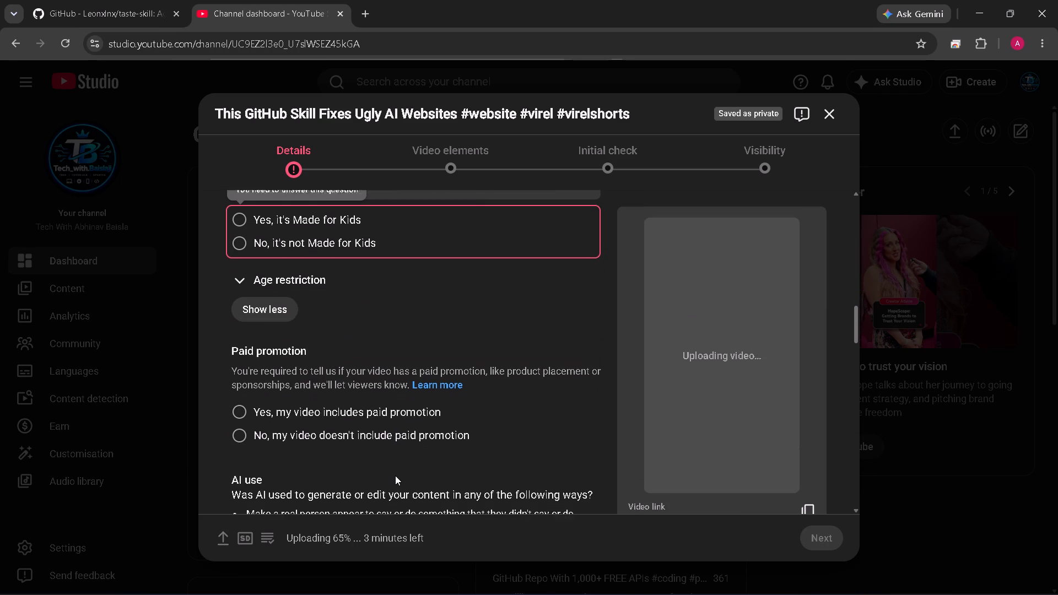
scroll(395, 475, down, 1)
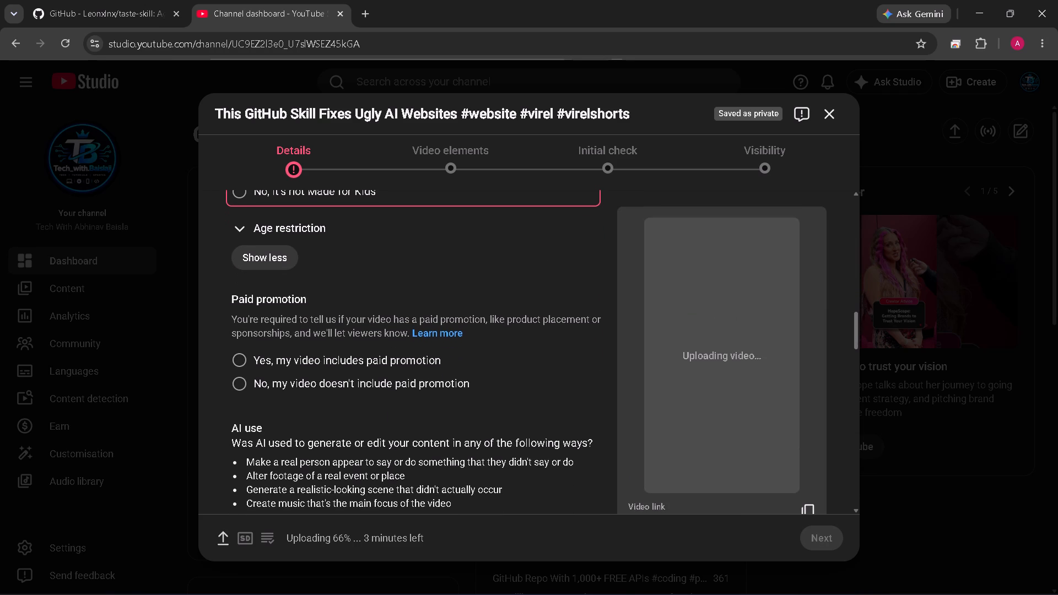
scroll(395, 475, down, 4)
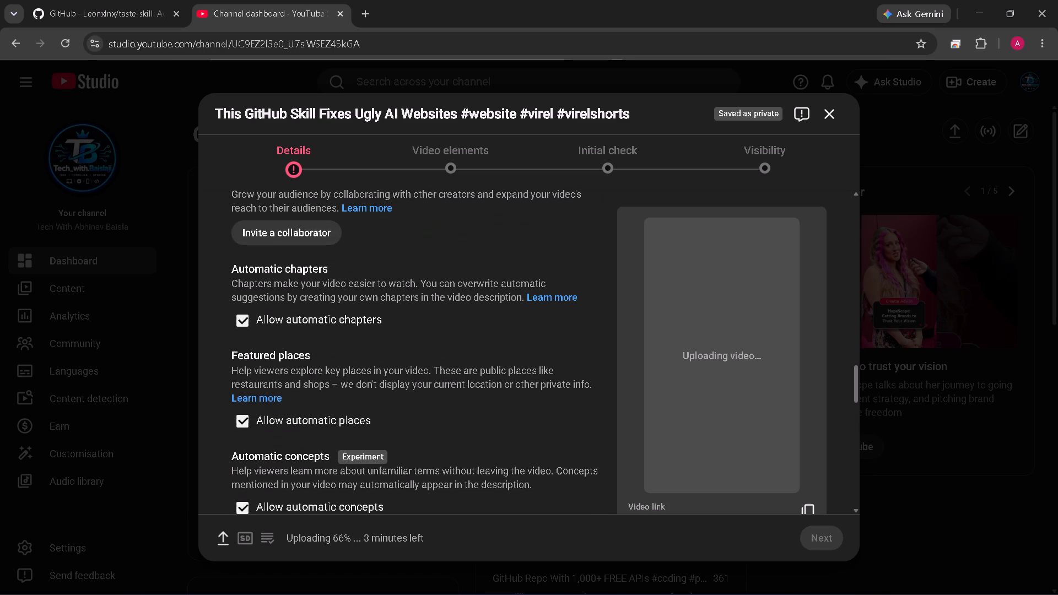
scroll(396, 470, down, 1)
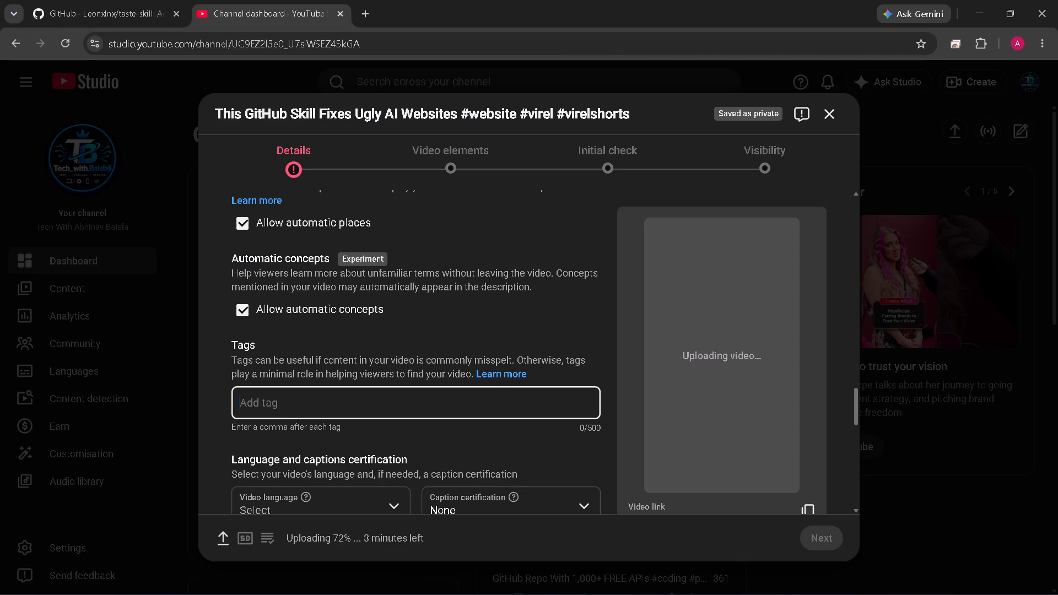
key(ctrl+v)
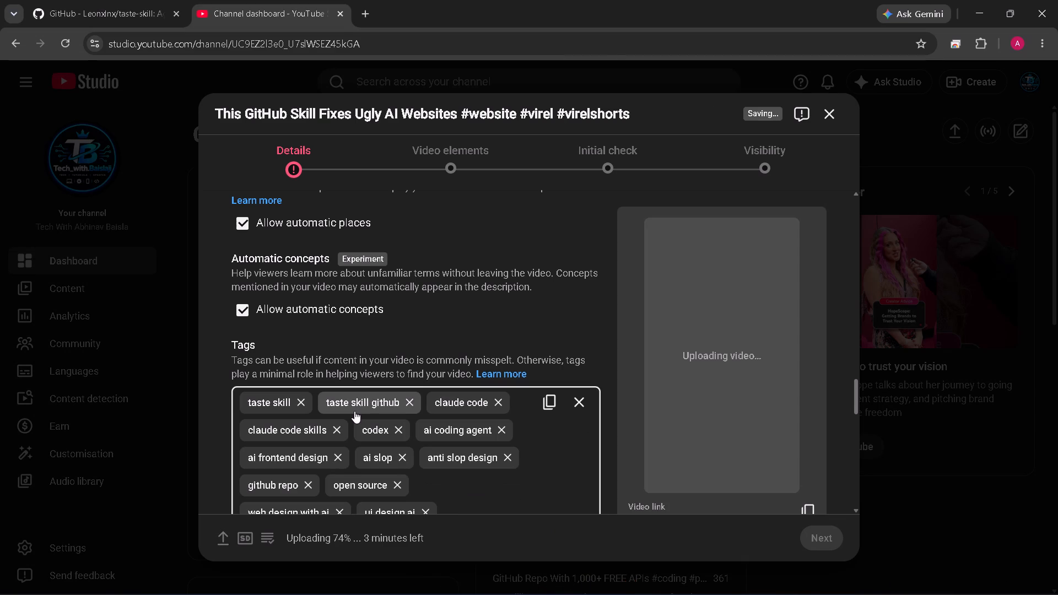
scroll(549, 469, down, 3)
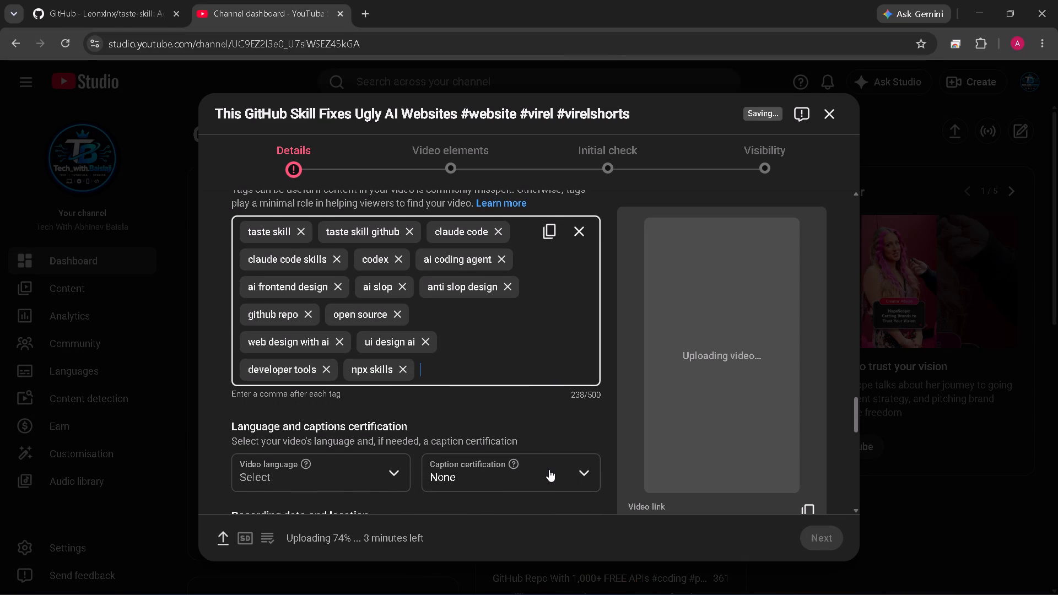
Set the video's audience to "No, it's not Made for Kids".
scroll(549, 469, up, 3)
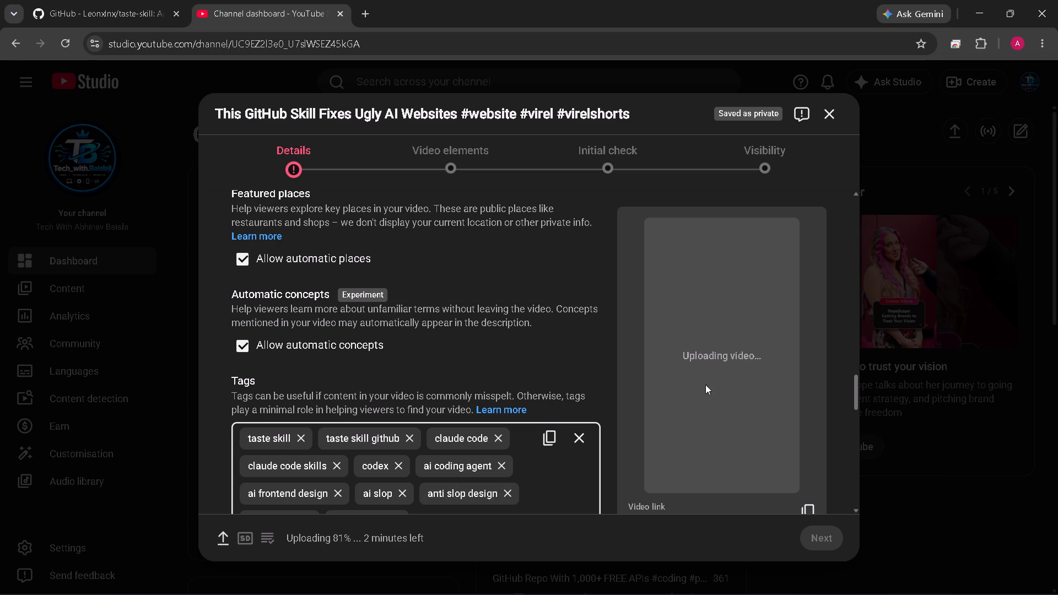
scroll(587, 391, up, 6)
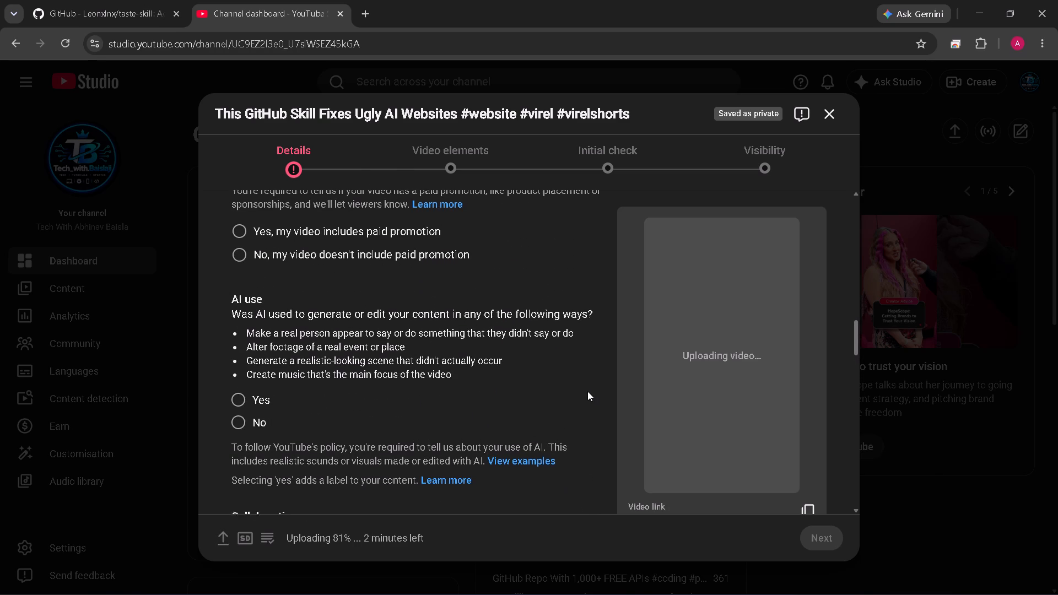
scroll(587, 391, up, 3)
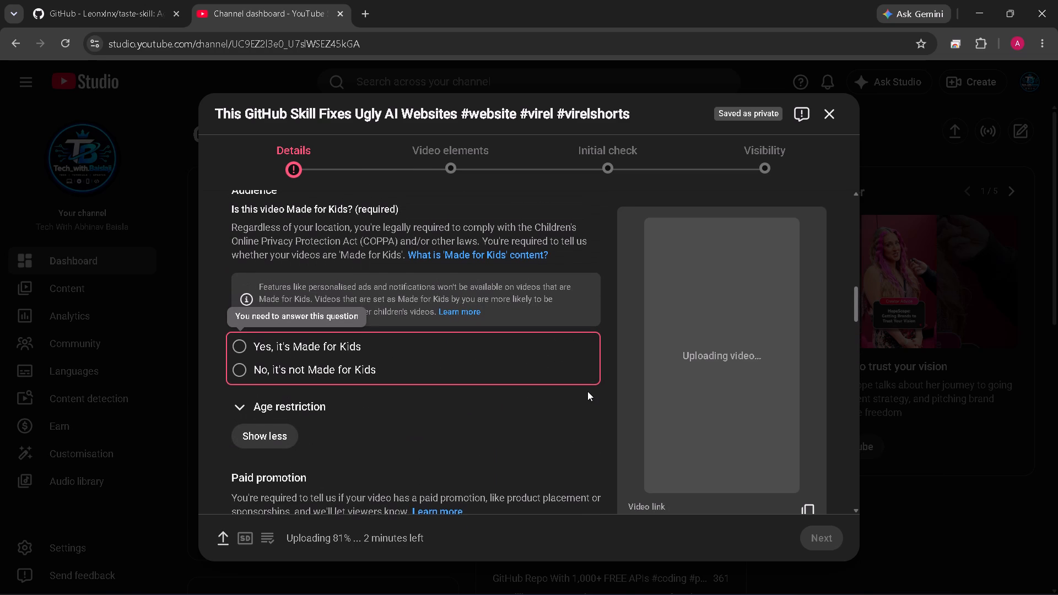
scroll(587, 391, up, 1)
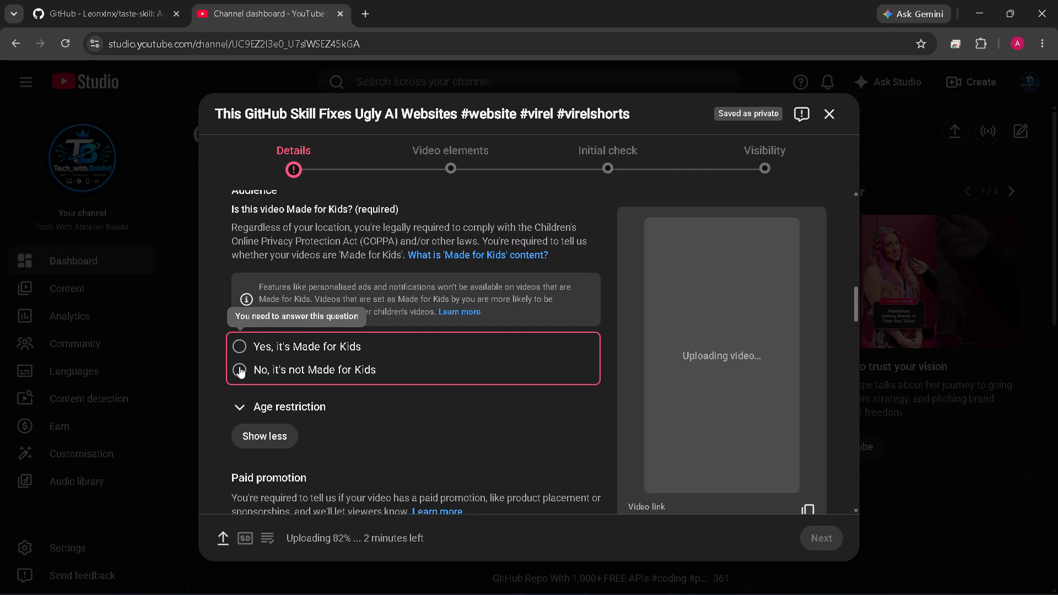
click(239, 366)
Return to the Thumbnail section of the video's details and review its thumbnail options.
scroll(321, 382, up, 2)
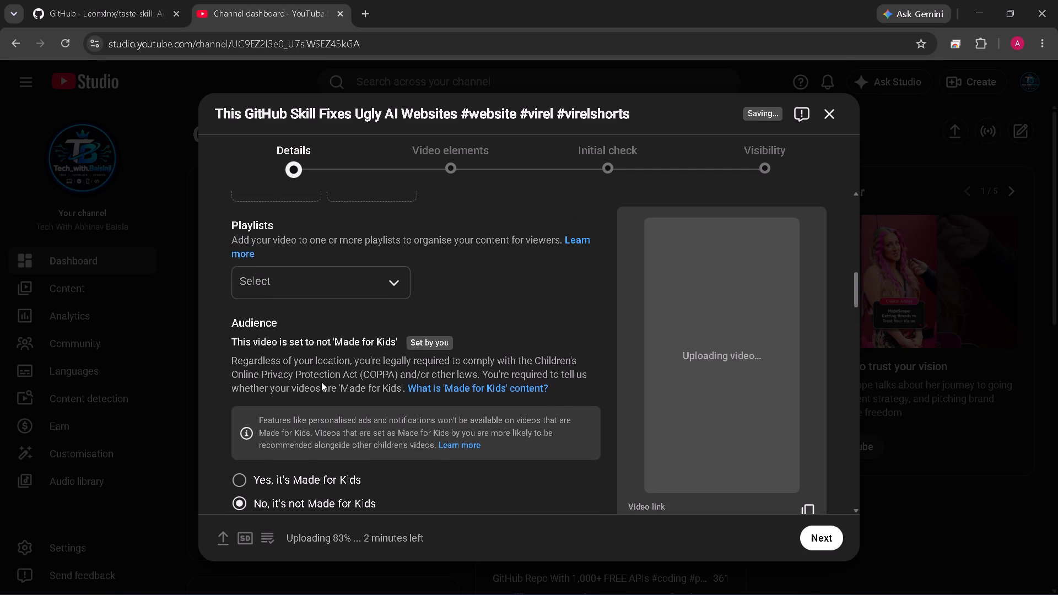
scroll(321, 382, up, 2)
scroll(387, 377, down, 1)
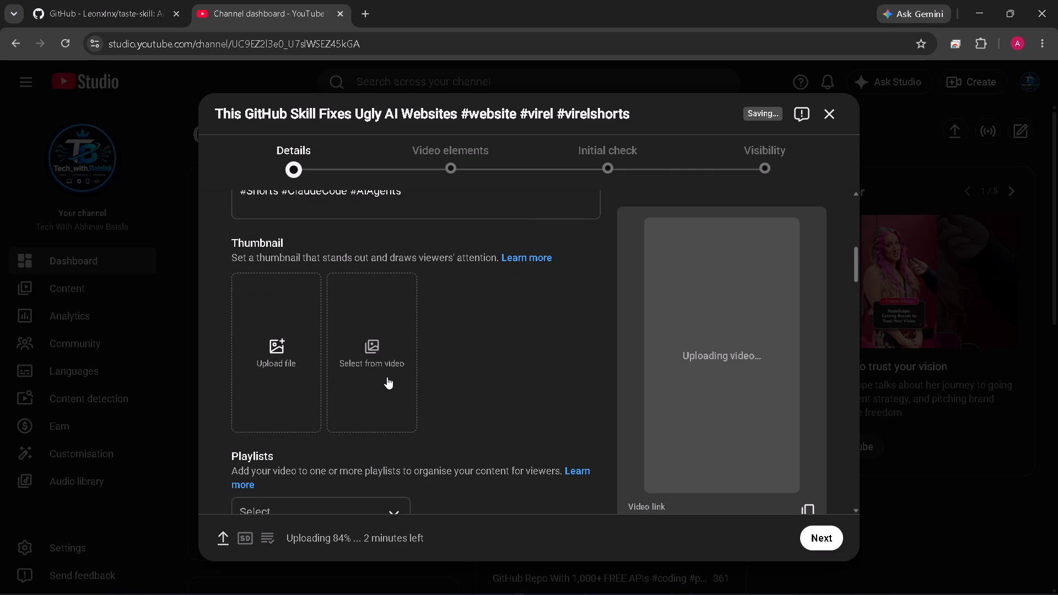
scroll(387, 377, down, 1)
scroll(387, 377, up, 1)
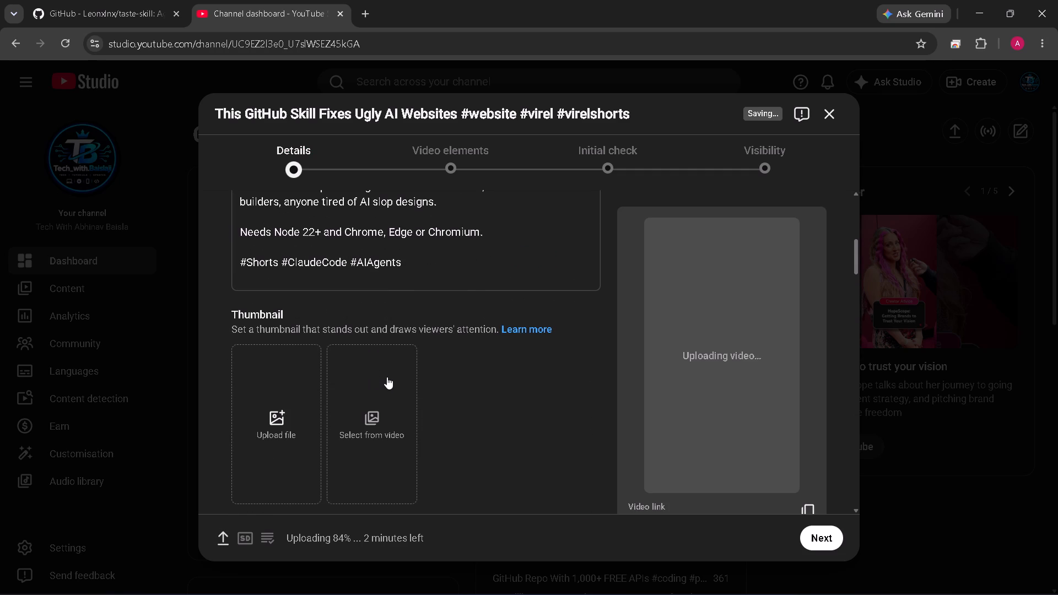
scroll(387, 377, up, 1)
scroll(387, 377, down, 1)
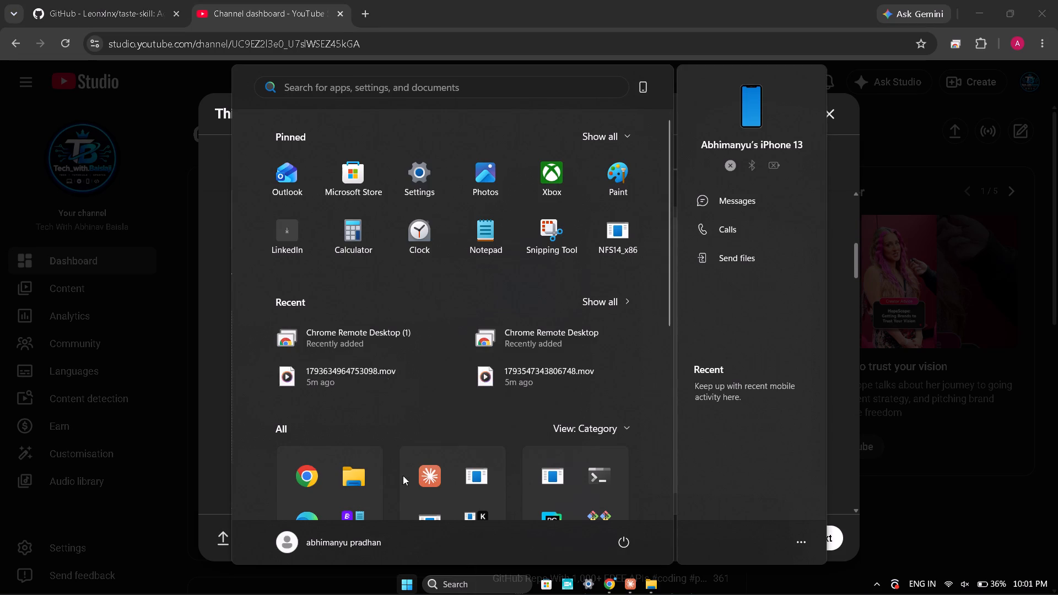
Open Blip and accept the incoming PNG image from the iPhone 13, saving it to the SDXC (E:) drive.
click(434, 90)
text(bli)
click(377, 205)
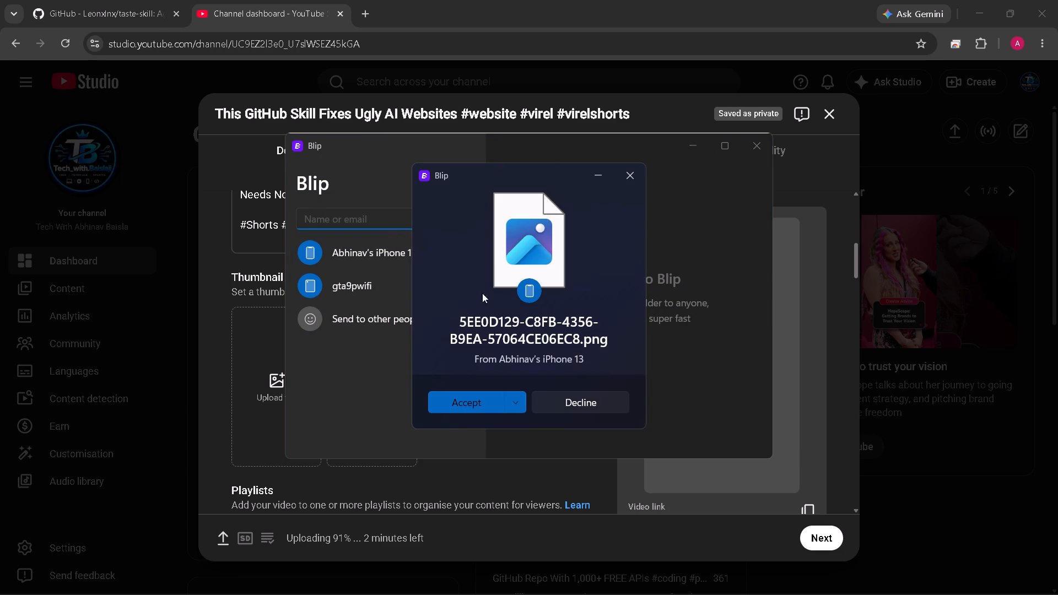
click(516, 404)
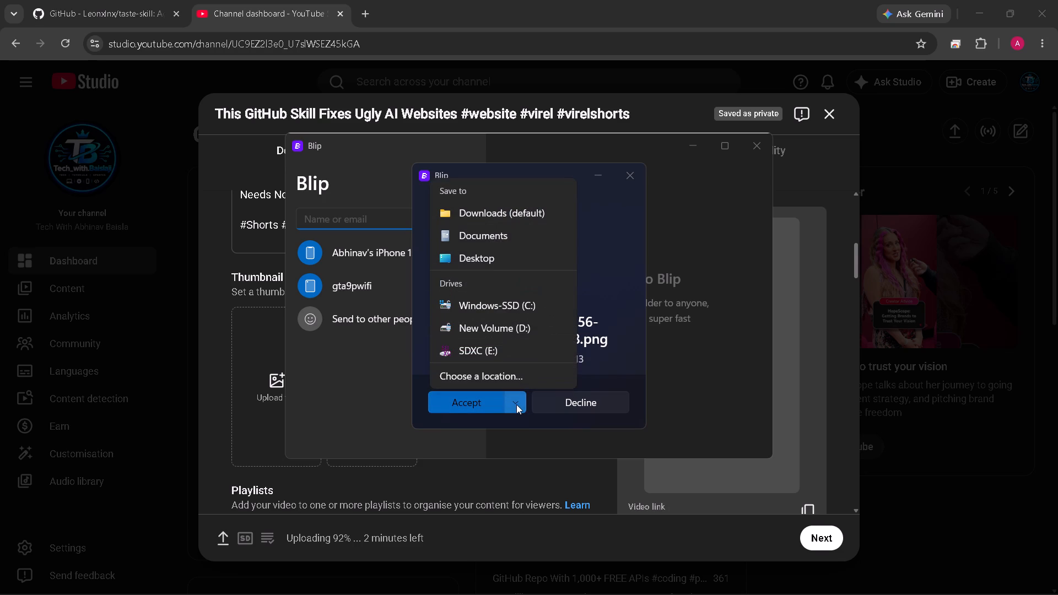
click(486, 354)
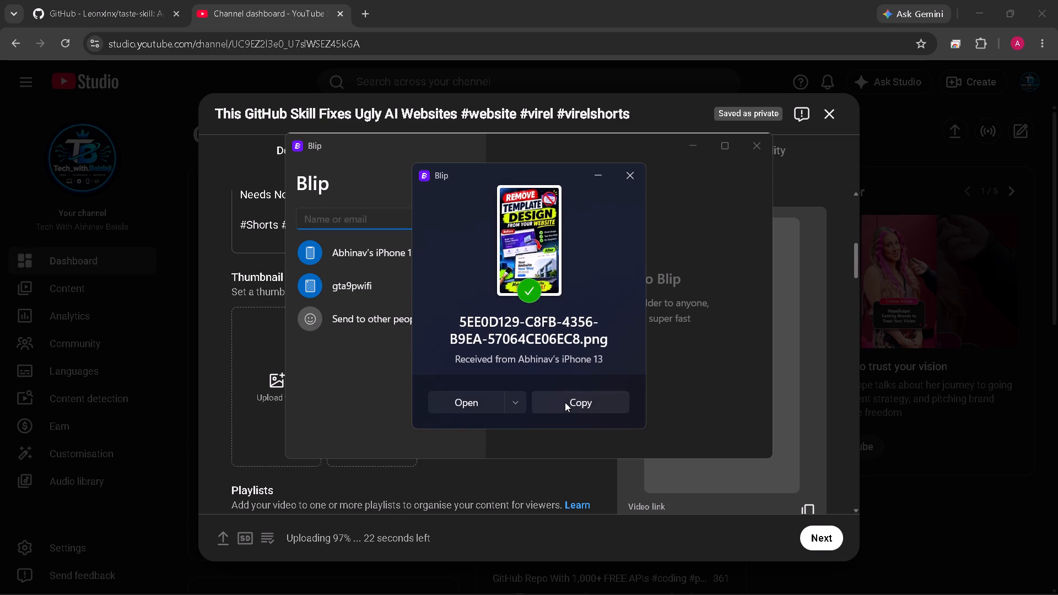
Copy the received PNG image and close Blip to return to the video's details.
click(566, 402)
click(631, 182)
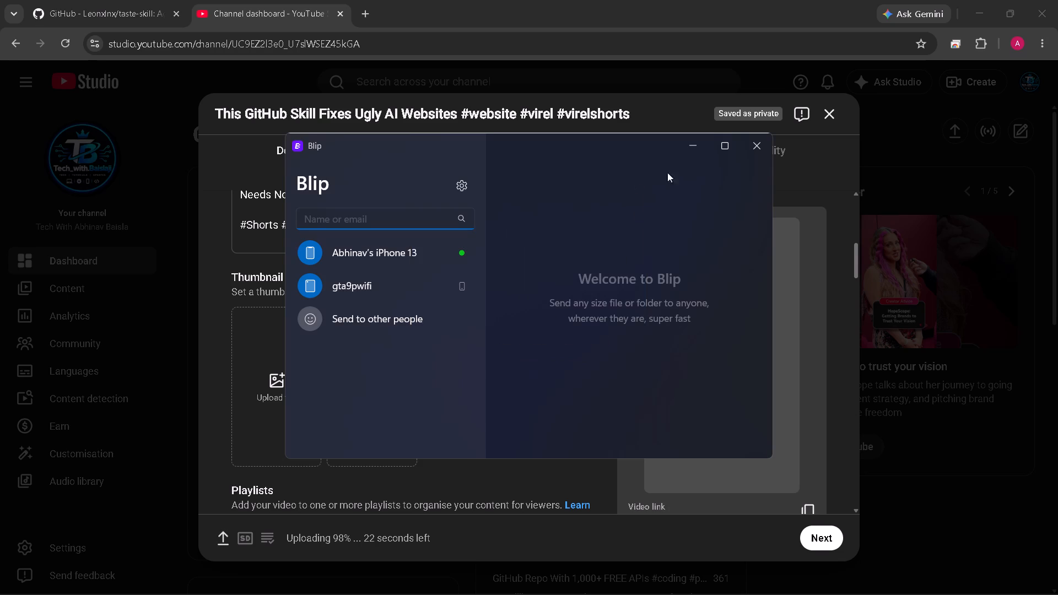
click(759, 146)
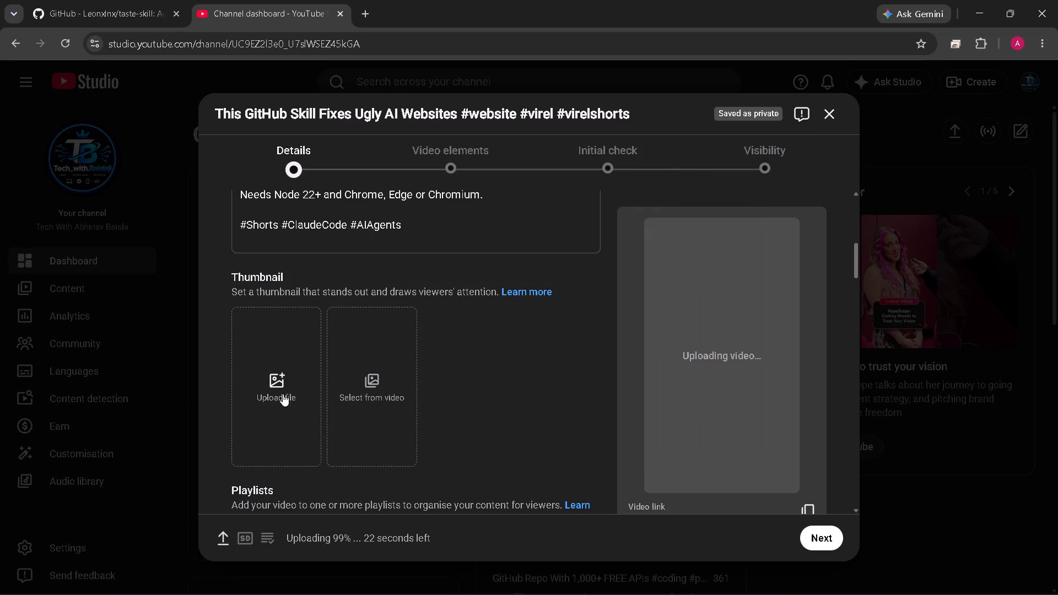
Upload the received PNG, whose name starts with 5EE0D129, from SDXC (E:) as the video's thumbnail.
click(269, 396)
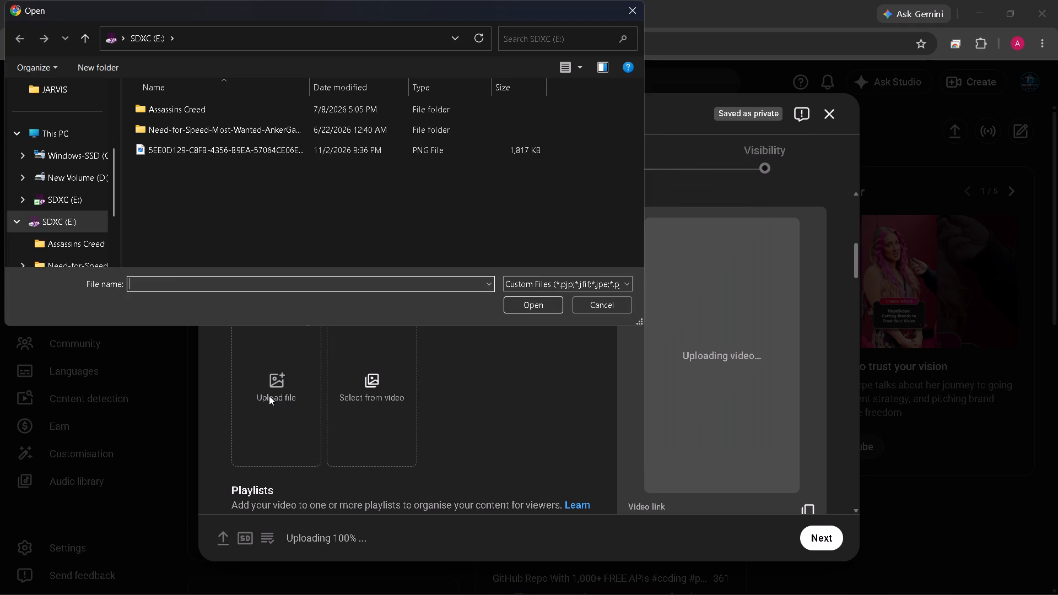
key(ctrl+v)
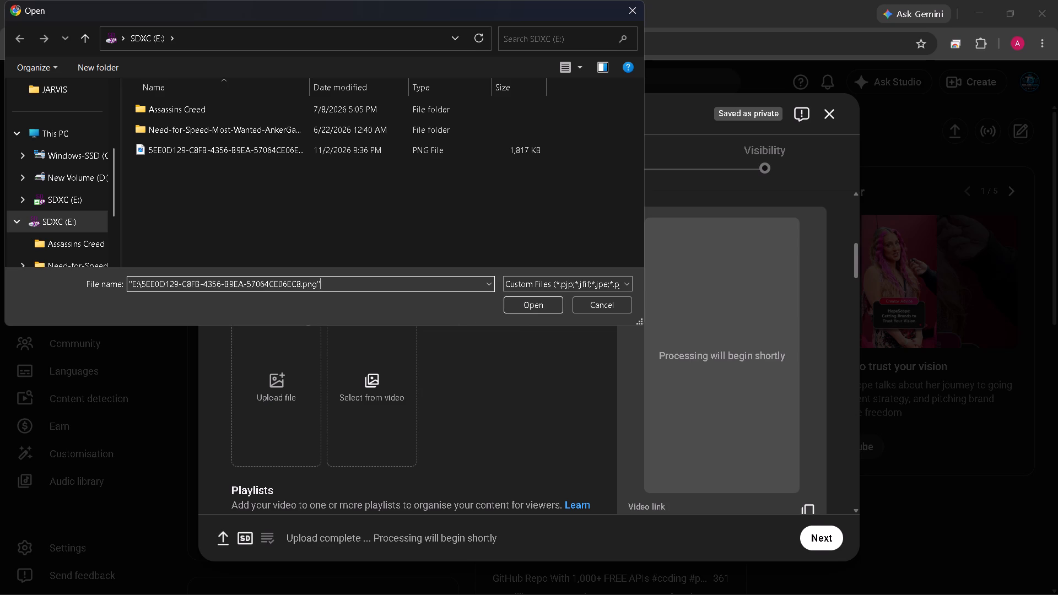
double_click(179, 158)
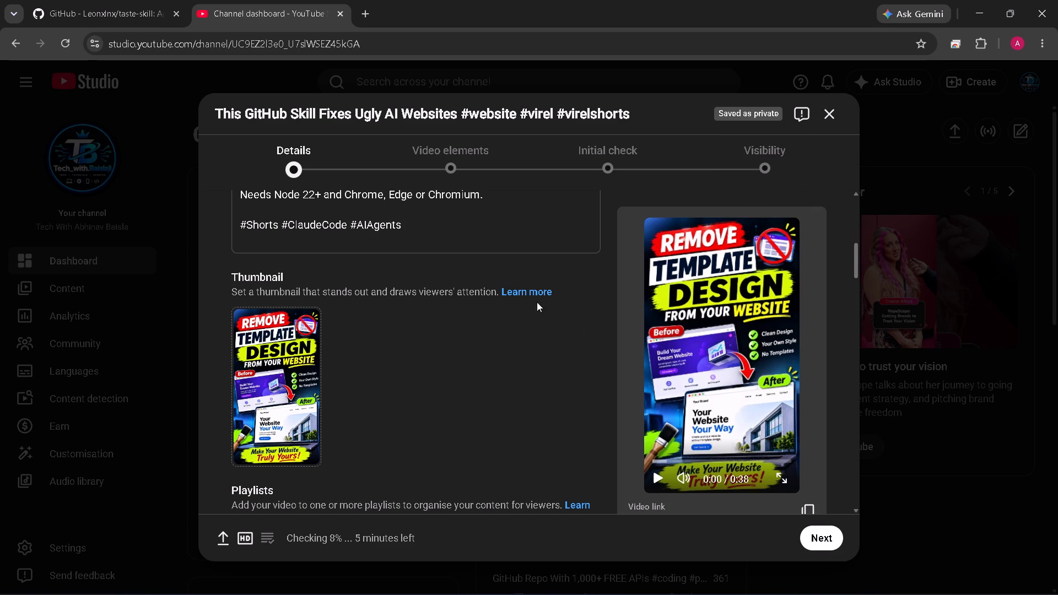
Add the hashtag #website after #AIAgents at the end of the video description.
click(439, 209)
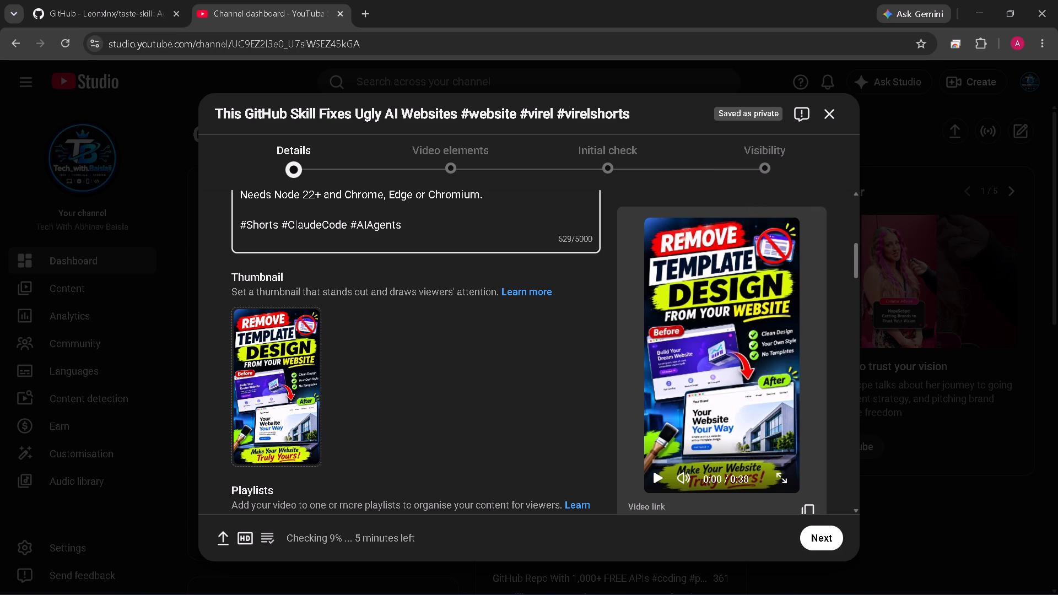
click(458, 221)
key(space)
key(shift+numbersign)
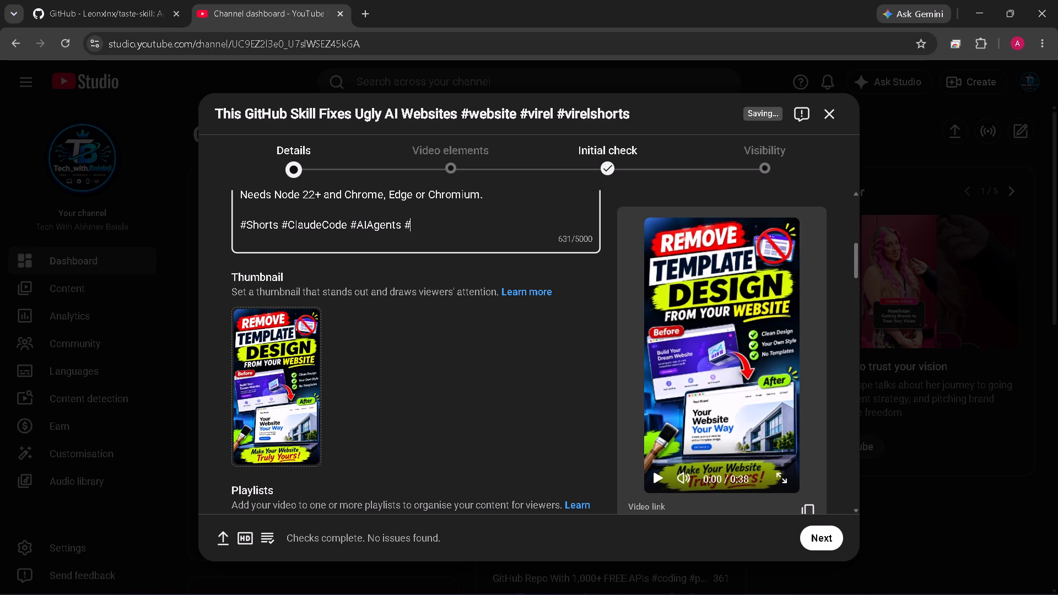
text(web)
key(s)
text(ite)
click(495, 217)
Insert an extra blank line above the "Needs Node 22+" line and another above the hashtag line in the description.
scroll(539, 270, up, 1)
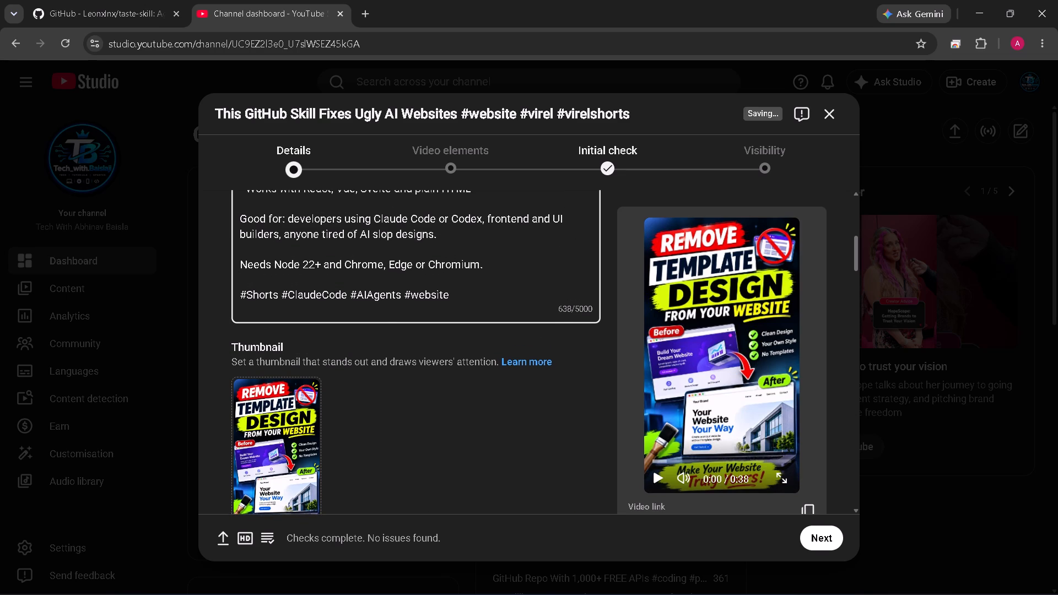
click(479, 246)
key(Return)
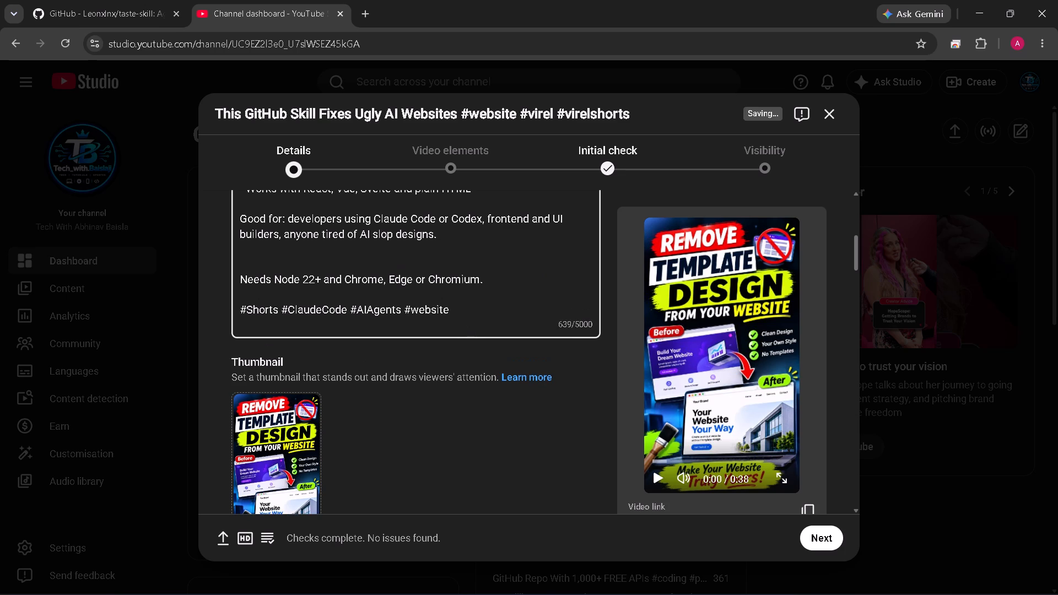
click(459, 299)
key(Return)
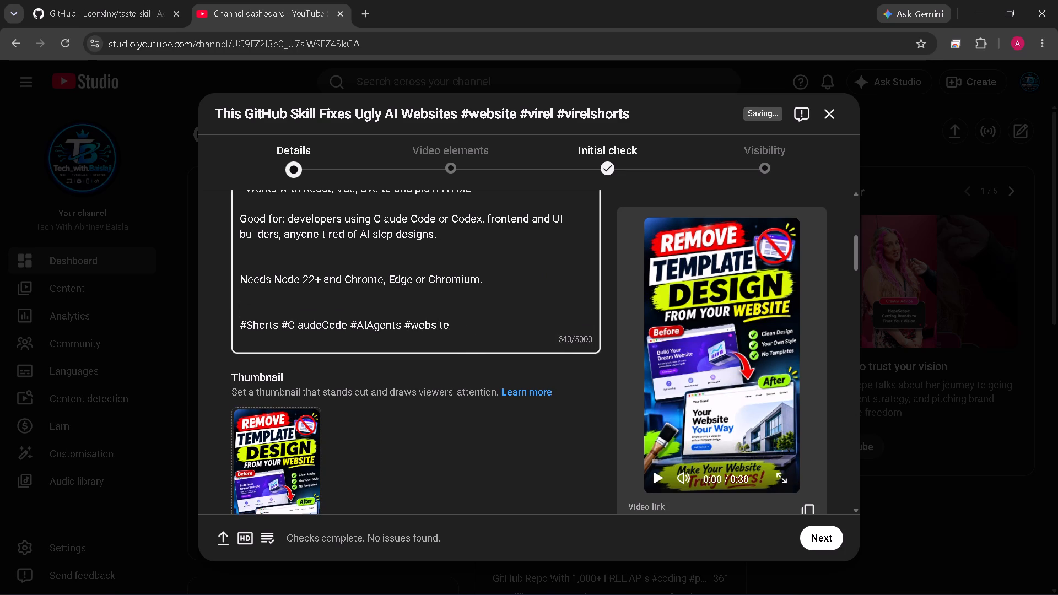
Advance past the video elements and initial check, set the visibility to Public, publish the Short and dismiss the published notice.
click(812, 532)
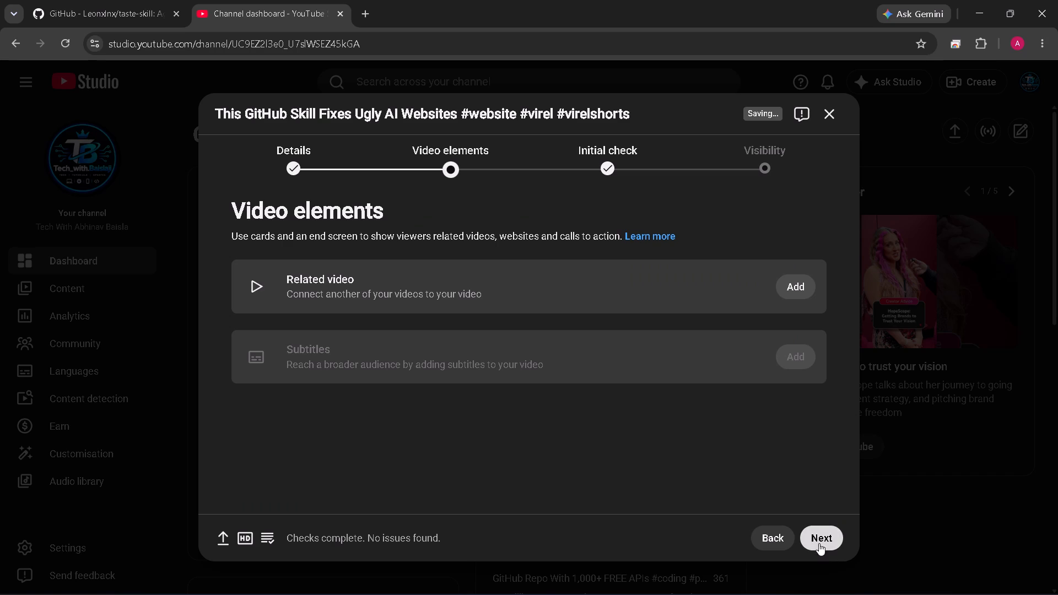
click(819, 537)
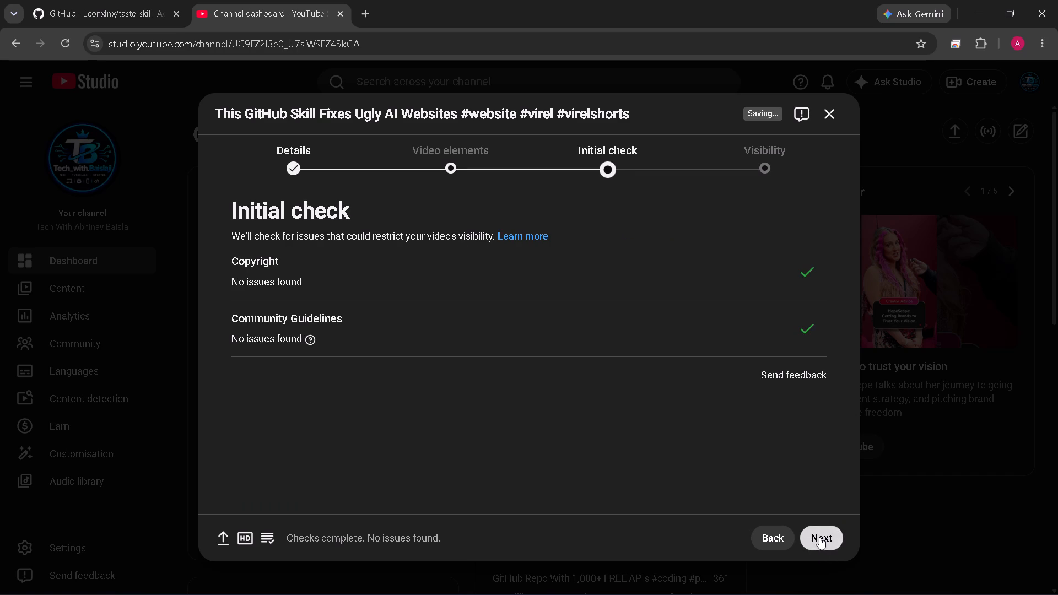
click(819, 537)
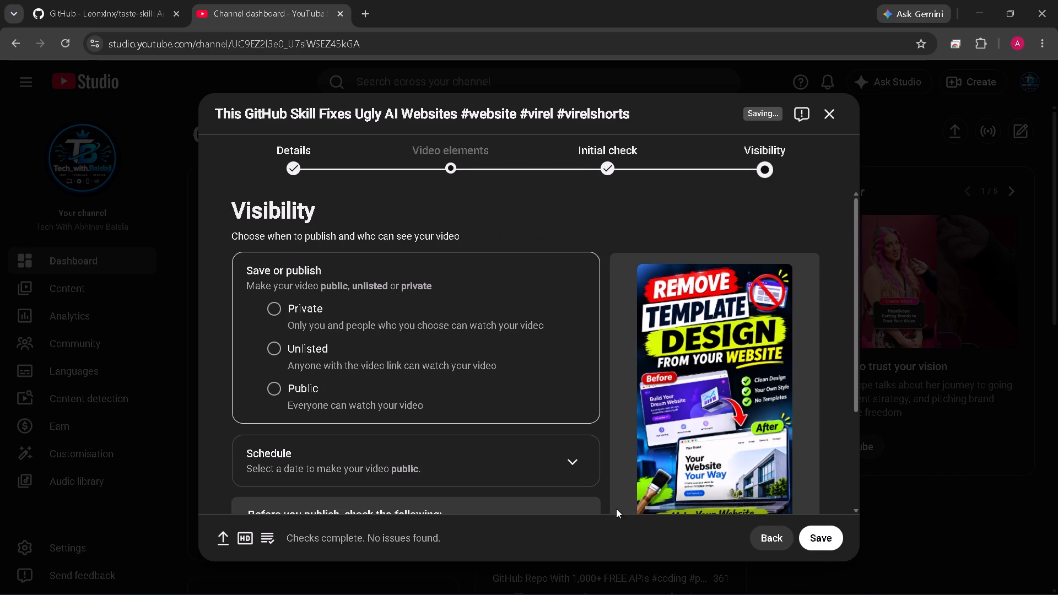
click(274, 390)
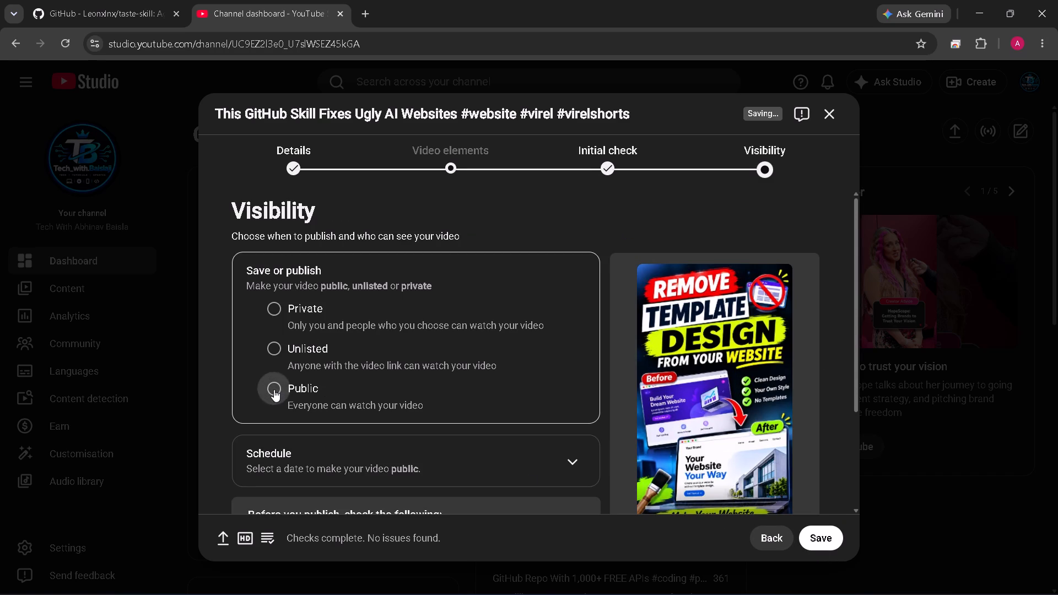
scroll(274, 390, down, 7)
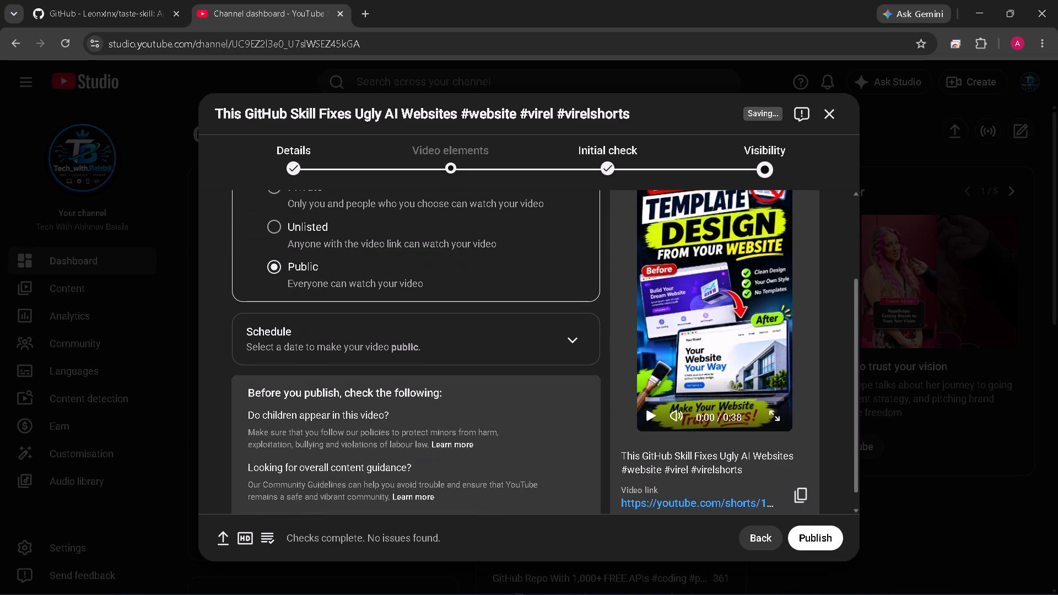
scroll(274, 390, down, 1)
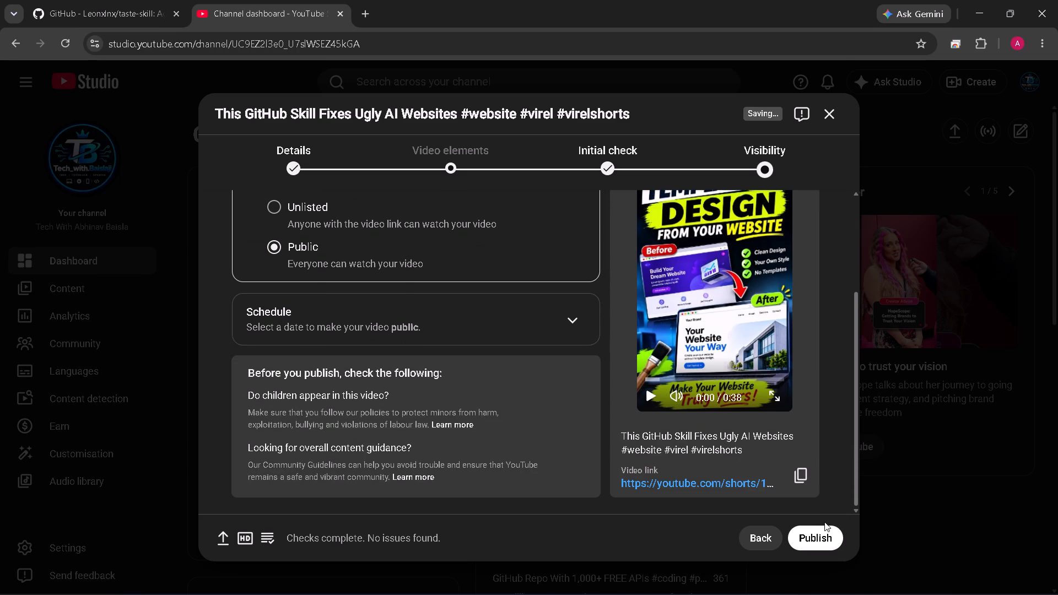
click(807, 544)
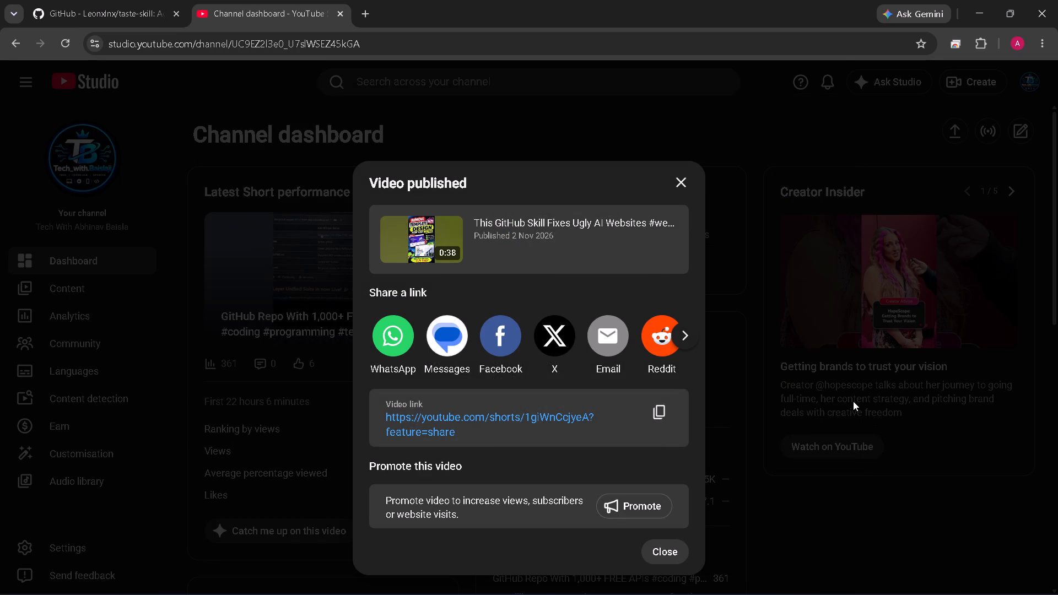
click(677, 184)
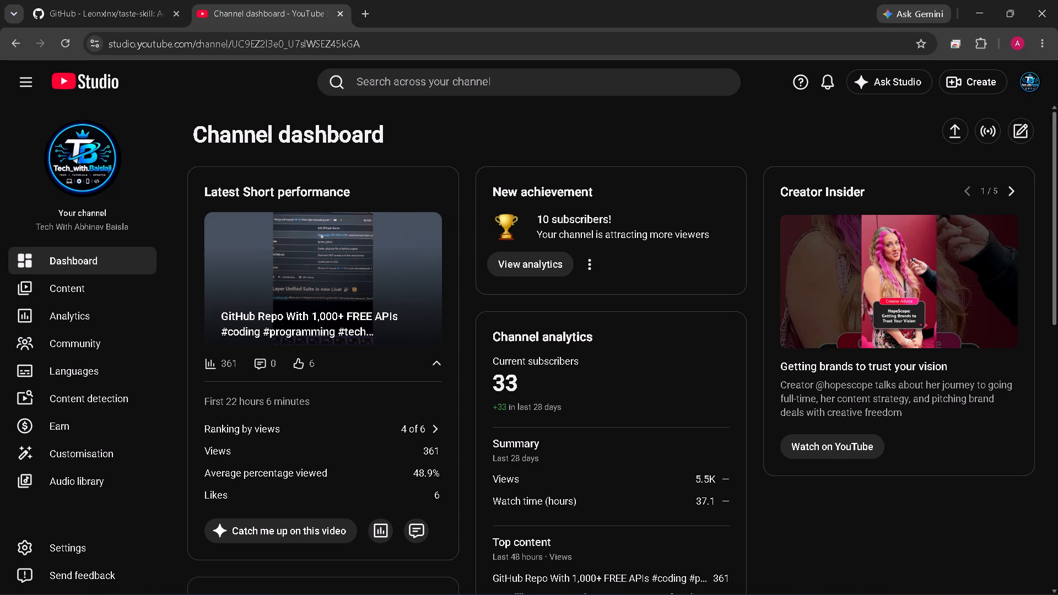
Reload the channel dashboard bypassing the cache.
key(ctrl+shift+r)
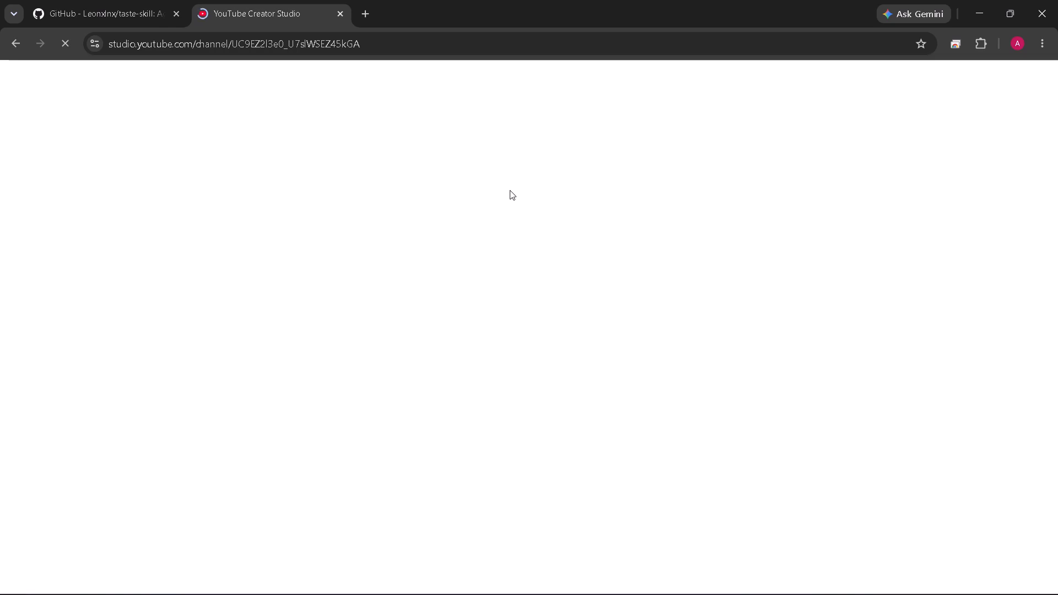
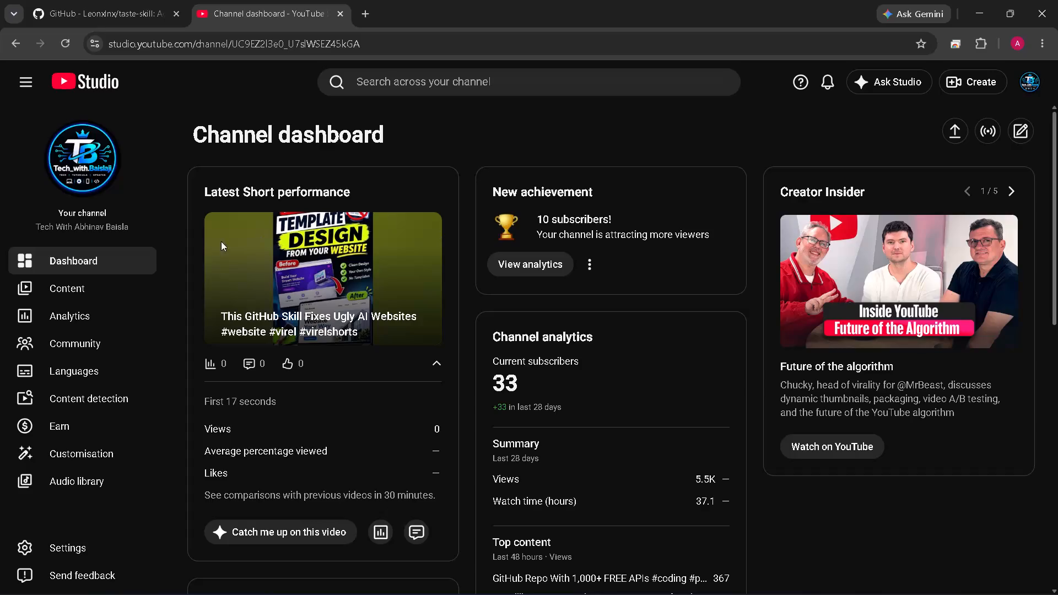
Open the Shorts list in the channel content and look through the published Shorts with their visibility, dates and views.
click(122, 281)
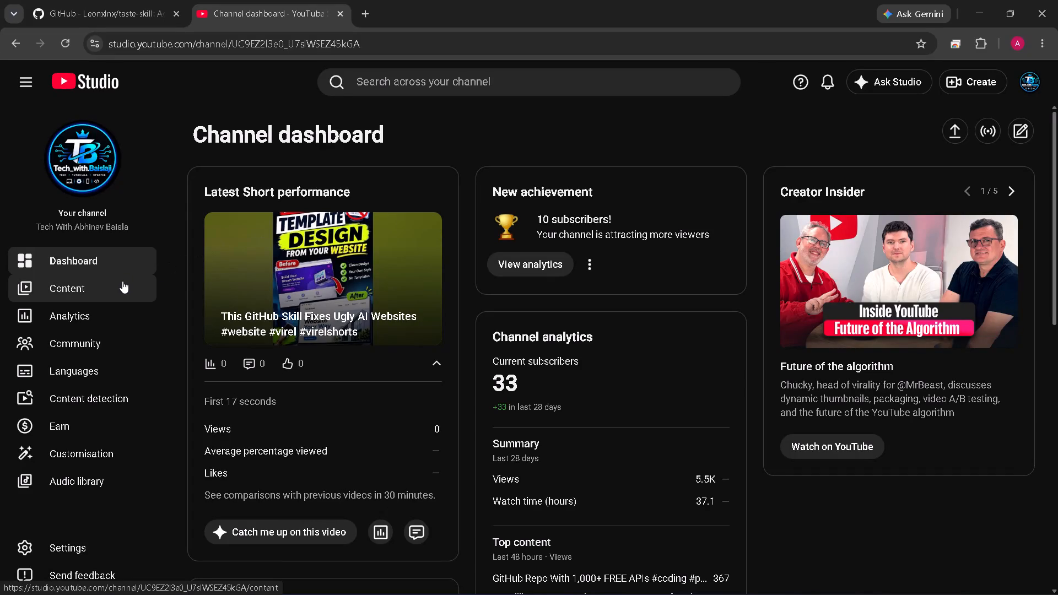
double_click(122, 281)
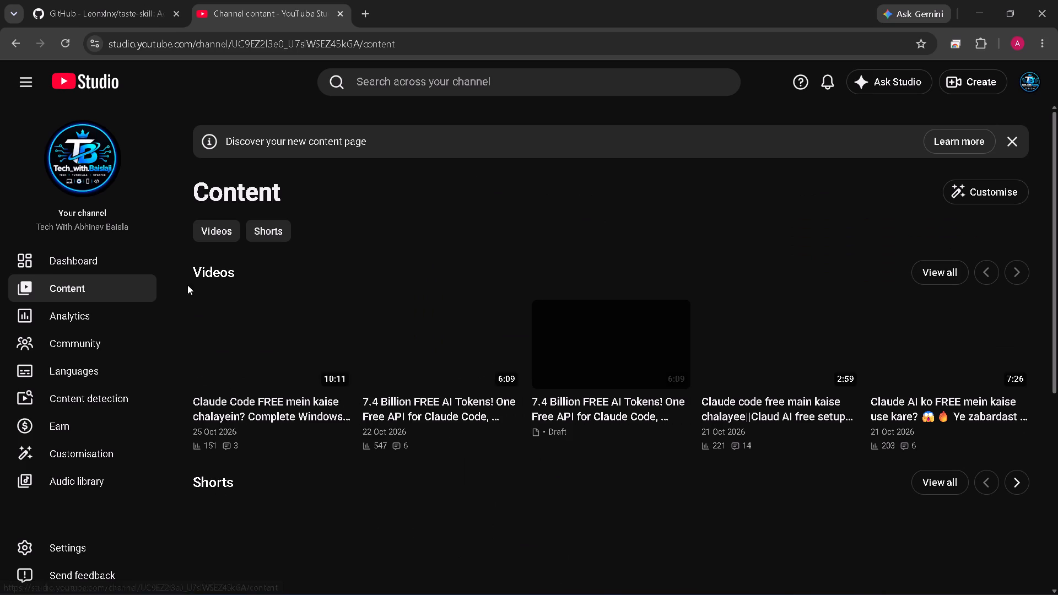
click(267, 231)
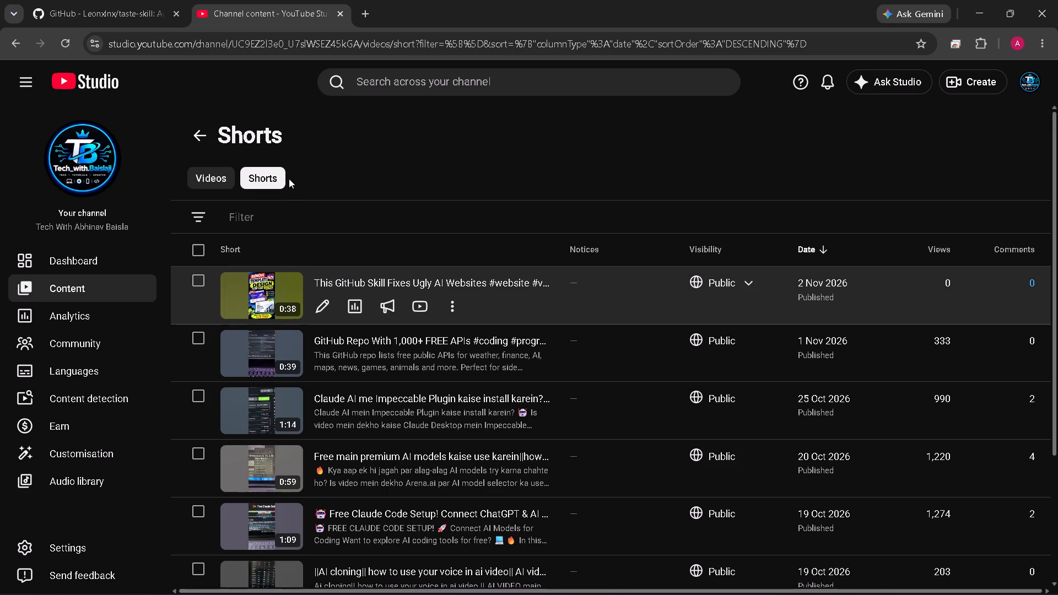
scroll(402, 295, down, 1)
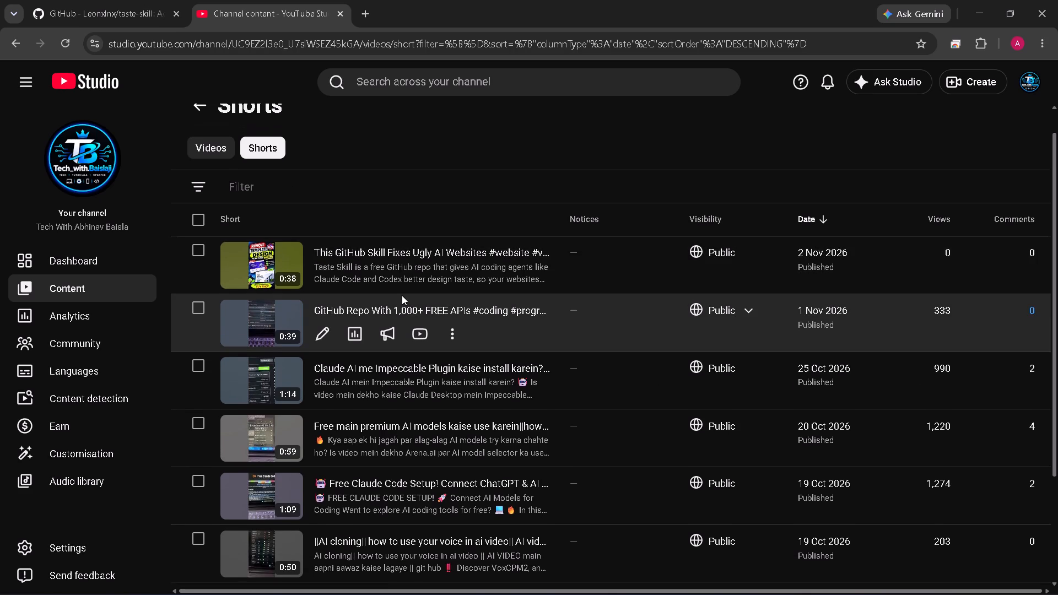
key(Down)
key(Down)
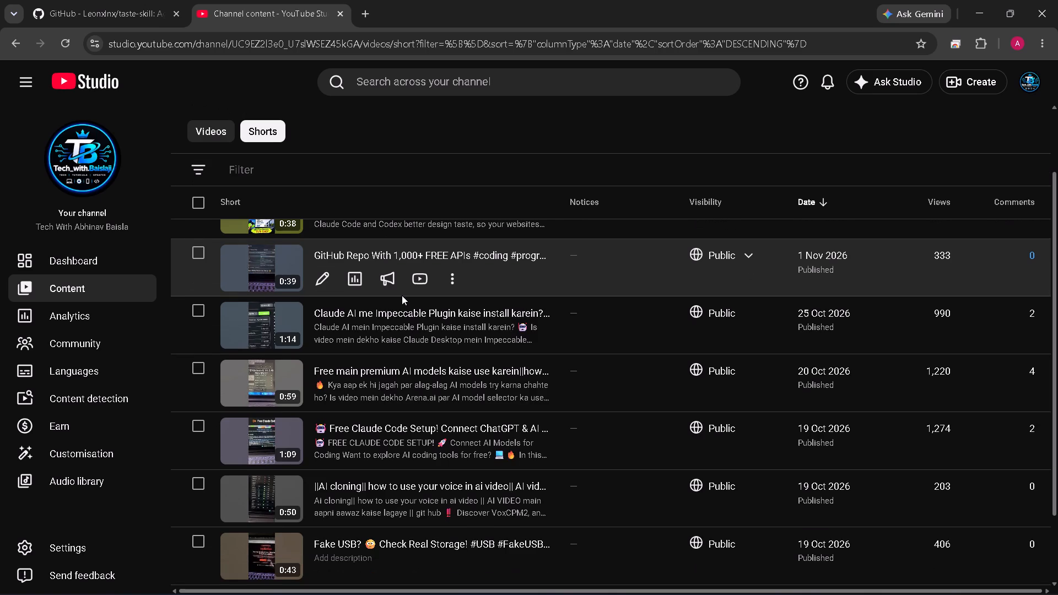
key(Down)
key(Down)
key(Down)
key(Down)
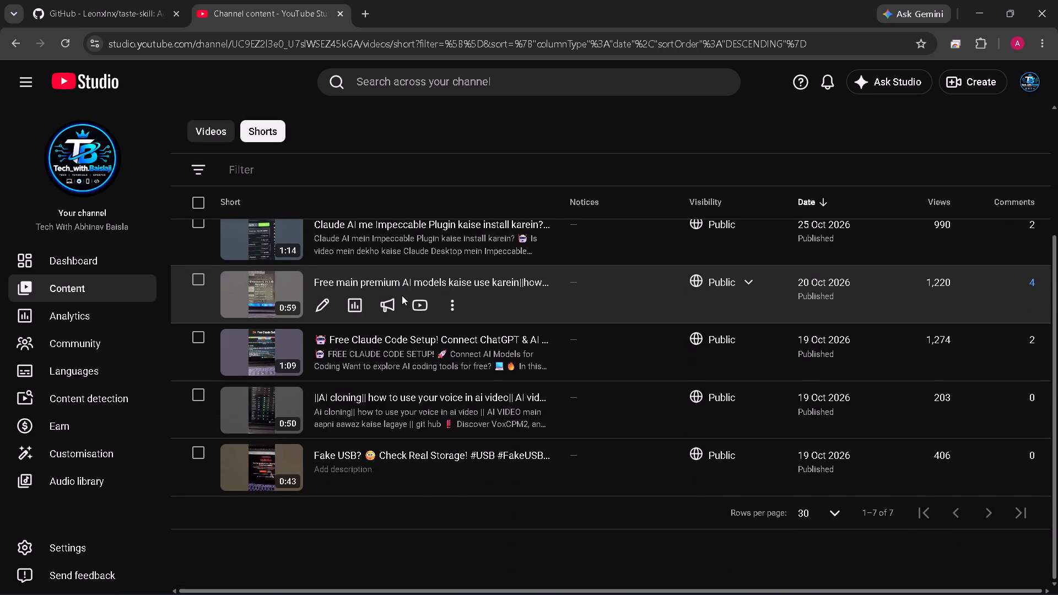
key(Down)
key(Down)
key(Up)
key(Up)
key(Up)
key(Up)
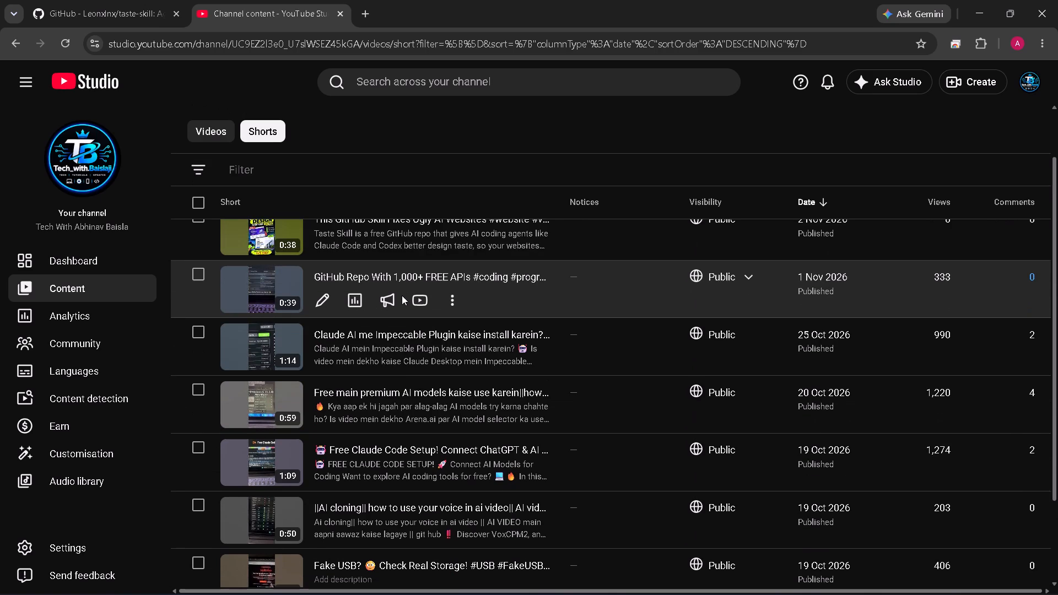
key(Up)
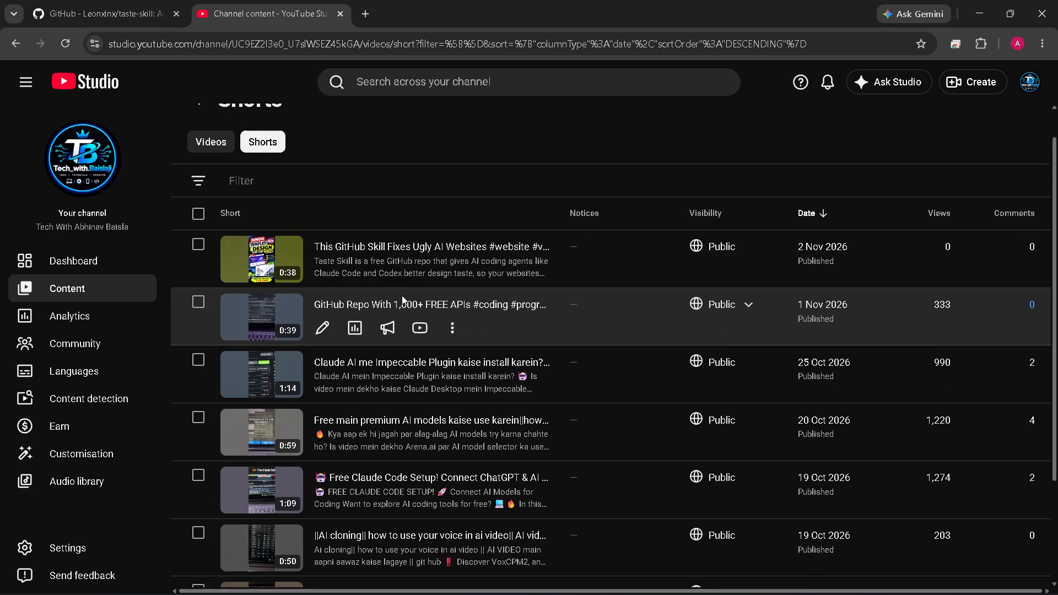
key(Up)
key(Up)
key(Up)
key(Up)
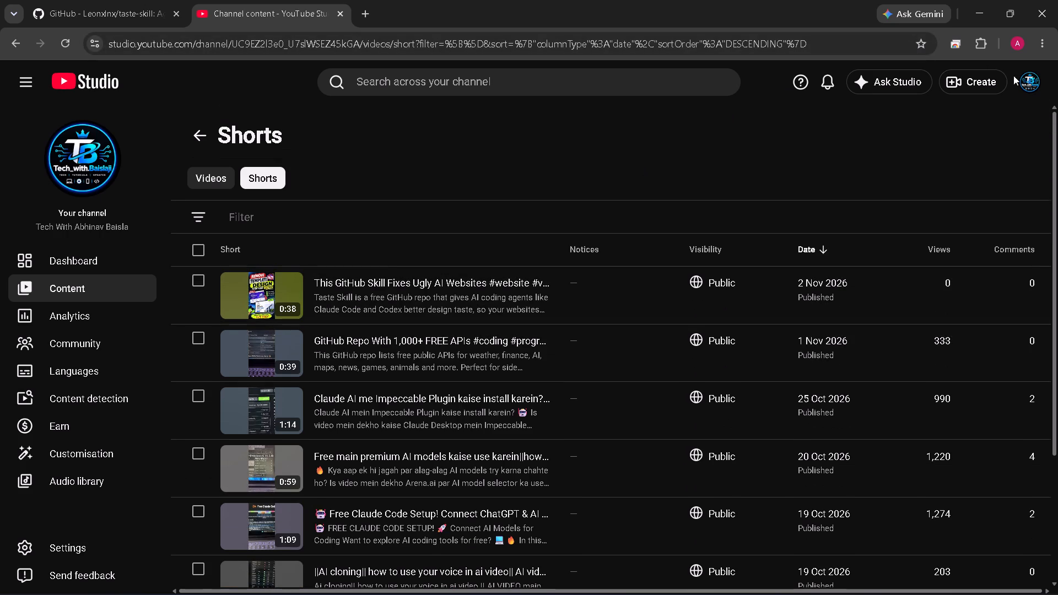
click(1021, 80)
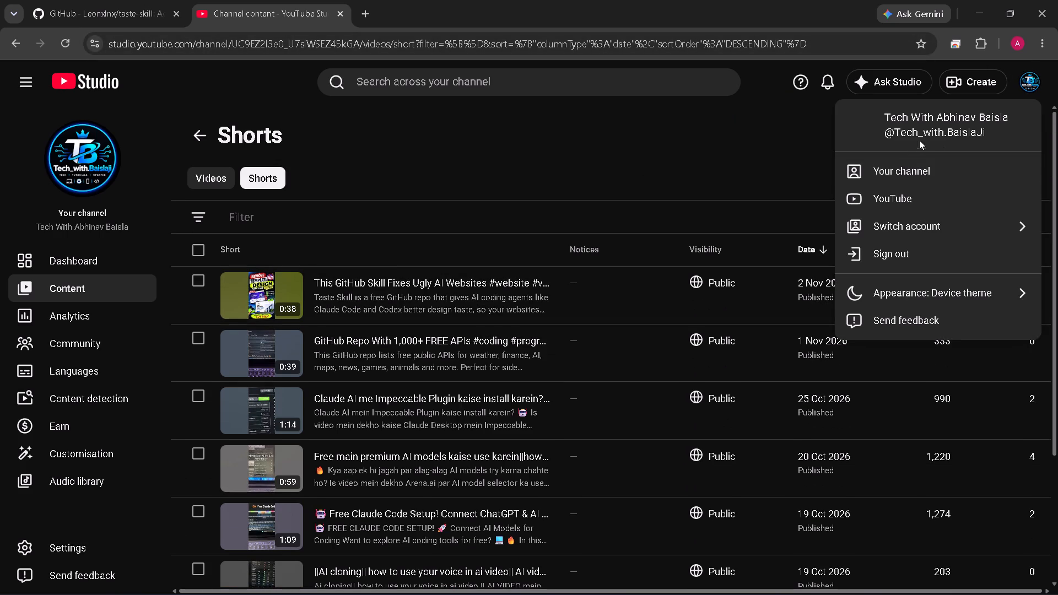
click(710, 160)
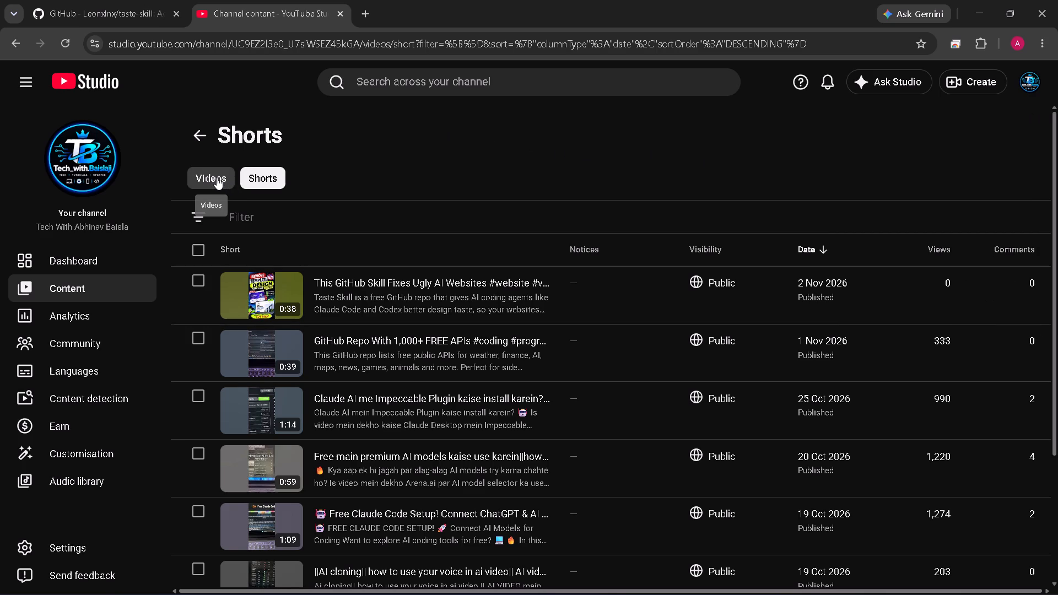
Return to the channel dashboard.
click(62, 252)
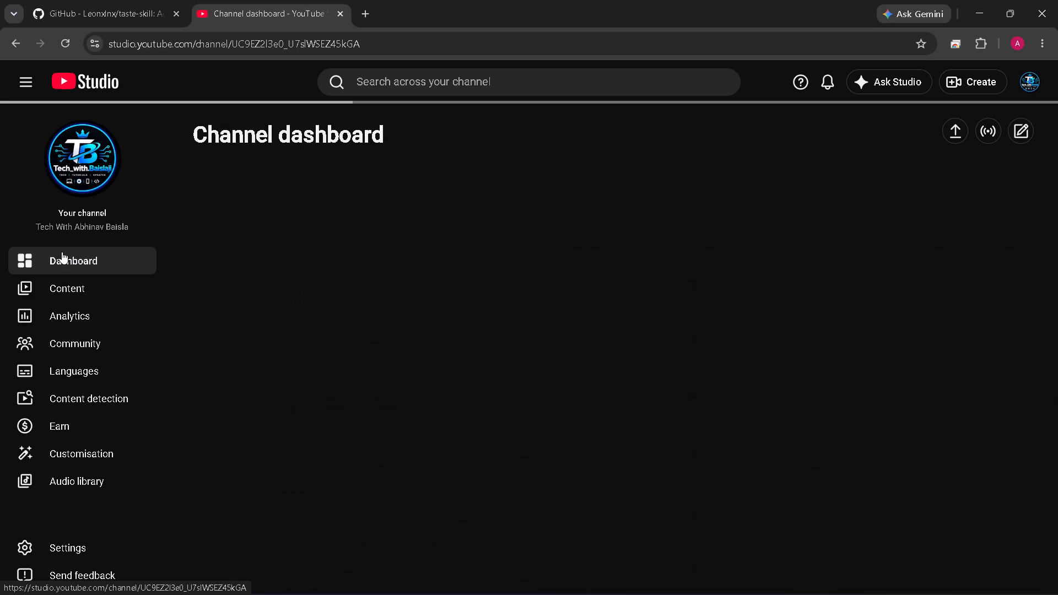
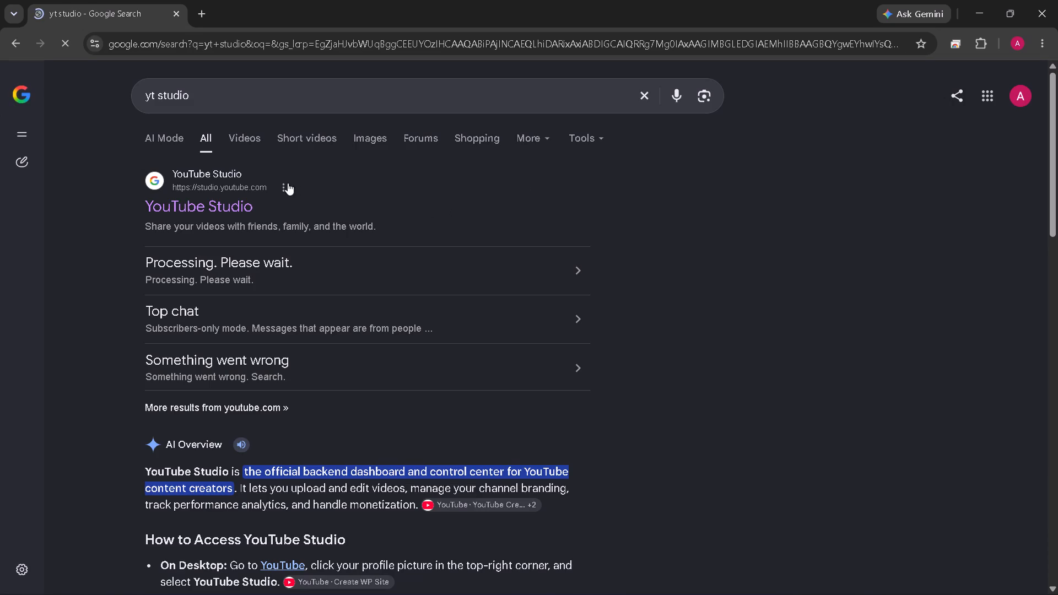
click(242, 205)
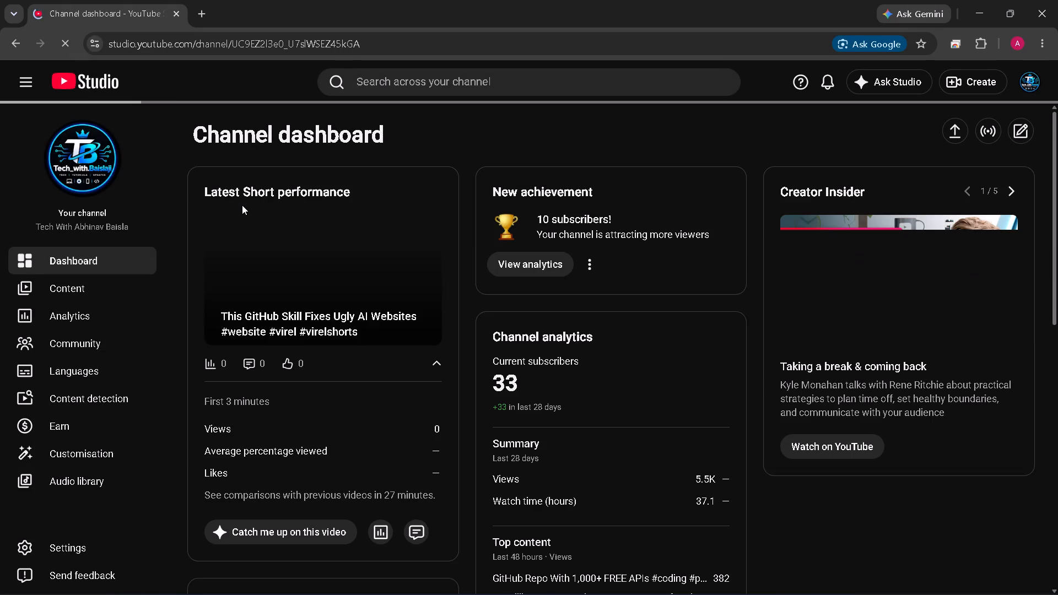
From the channel's Shorts list, open the details of the Short "This GitHub Skill Fixes Ugly AI Websites".
click(120, 274)
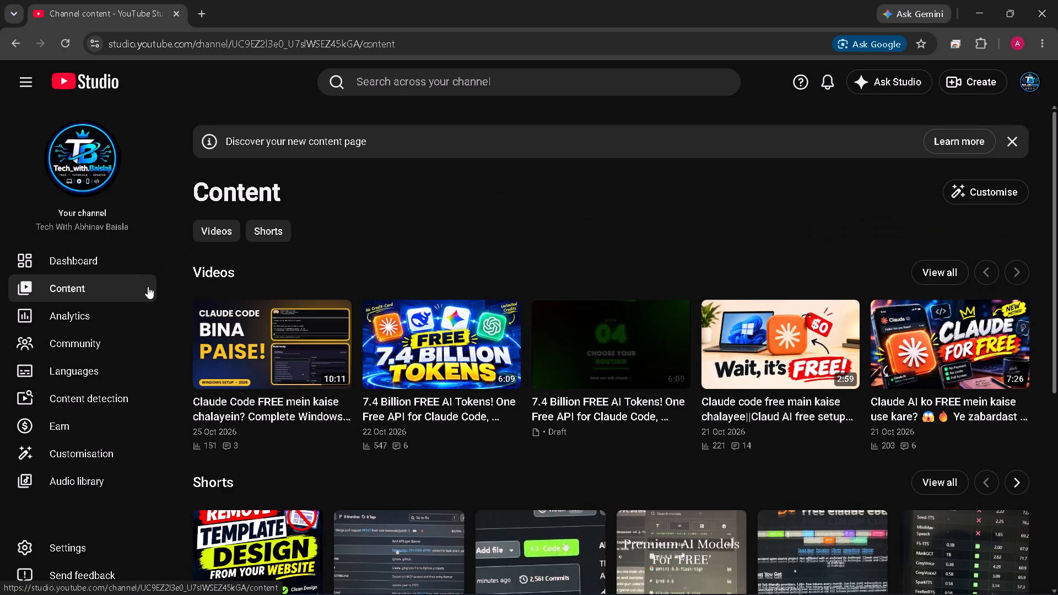
click(267, 229)
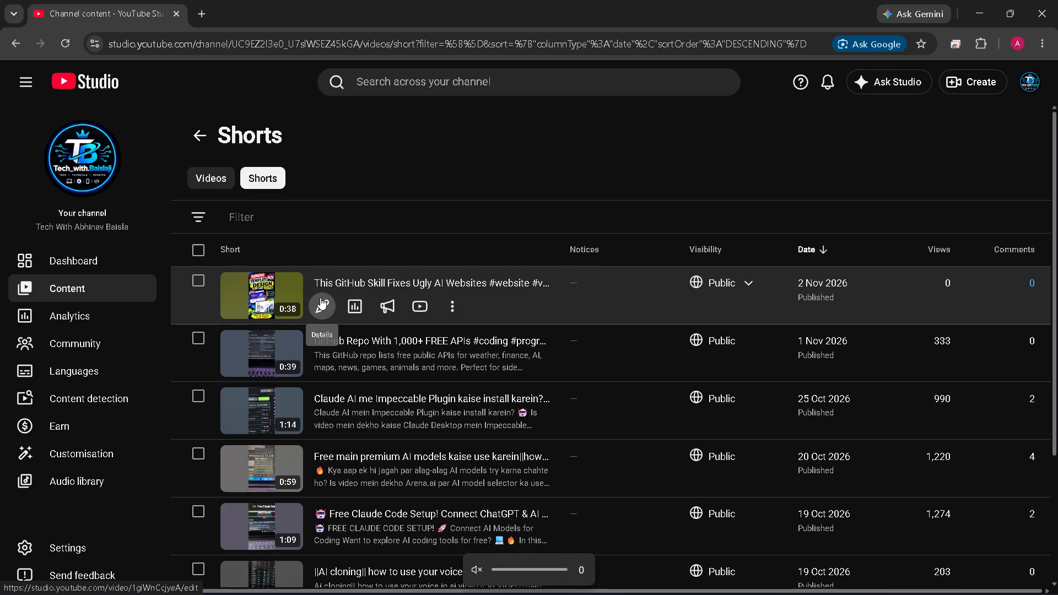
click(320, 297)
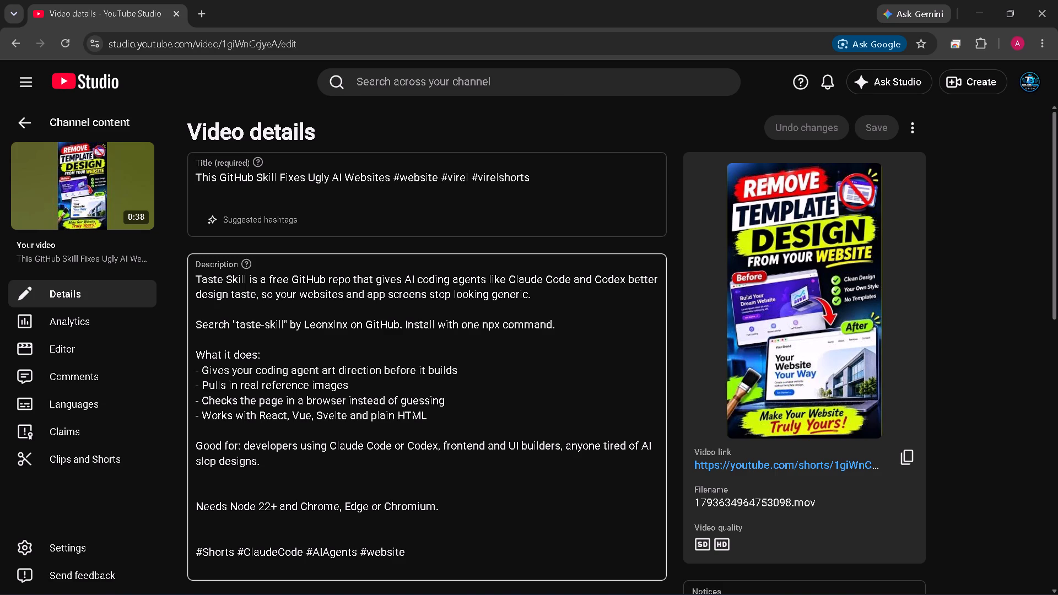
Expand the Short's additional settings and answer No to the AI use question.
scroll(316, 328, down, 4)
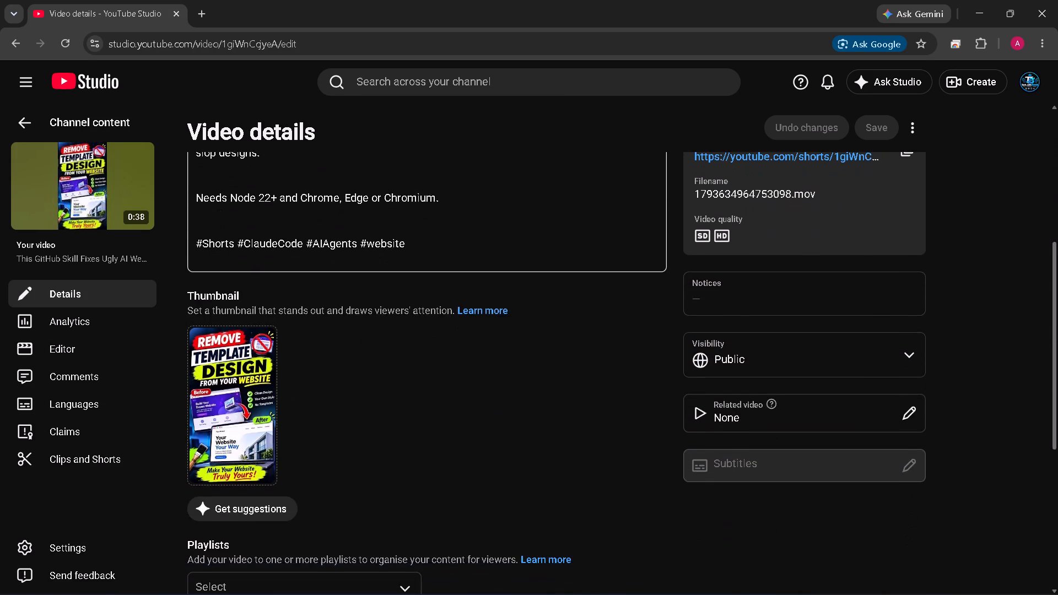
scroll(316, 328, down, 3)
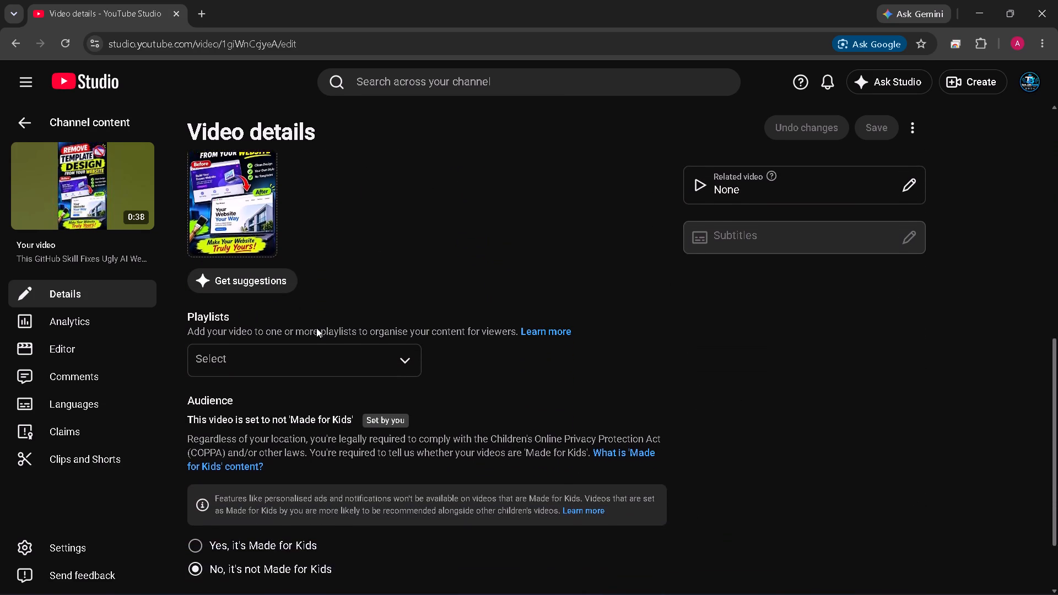
scroll(316, 328, down, 3)
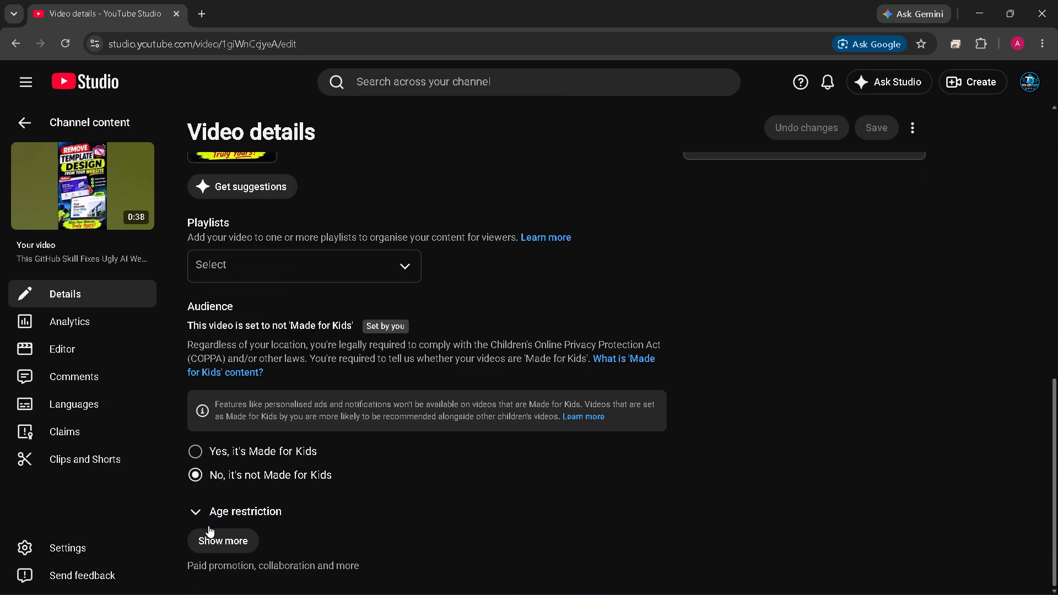
click(210, 529)
scroll(210, 529, down, 1)
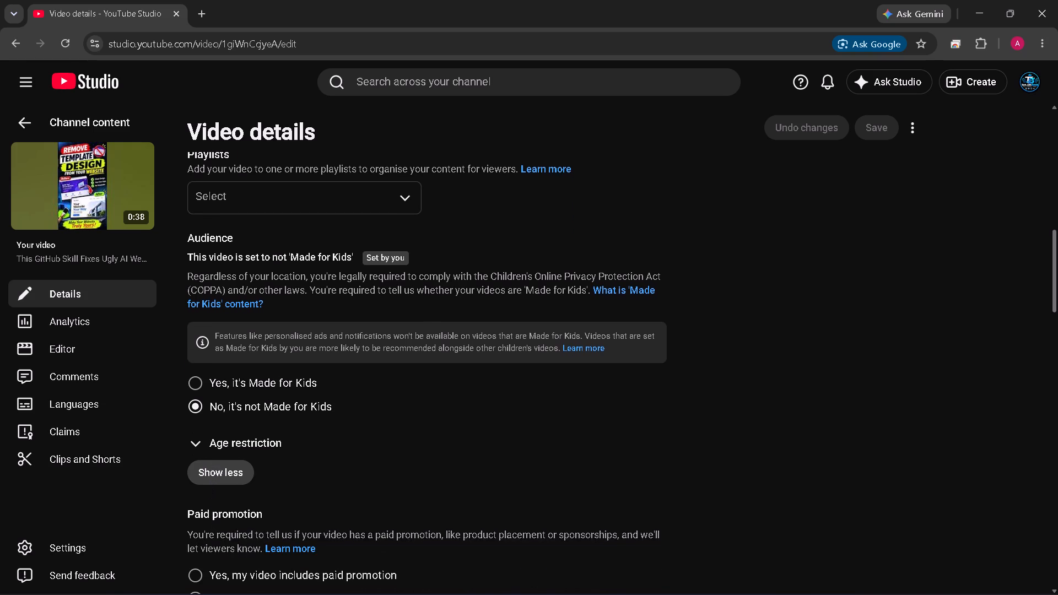
scroll(210, 529, down, 5)
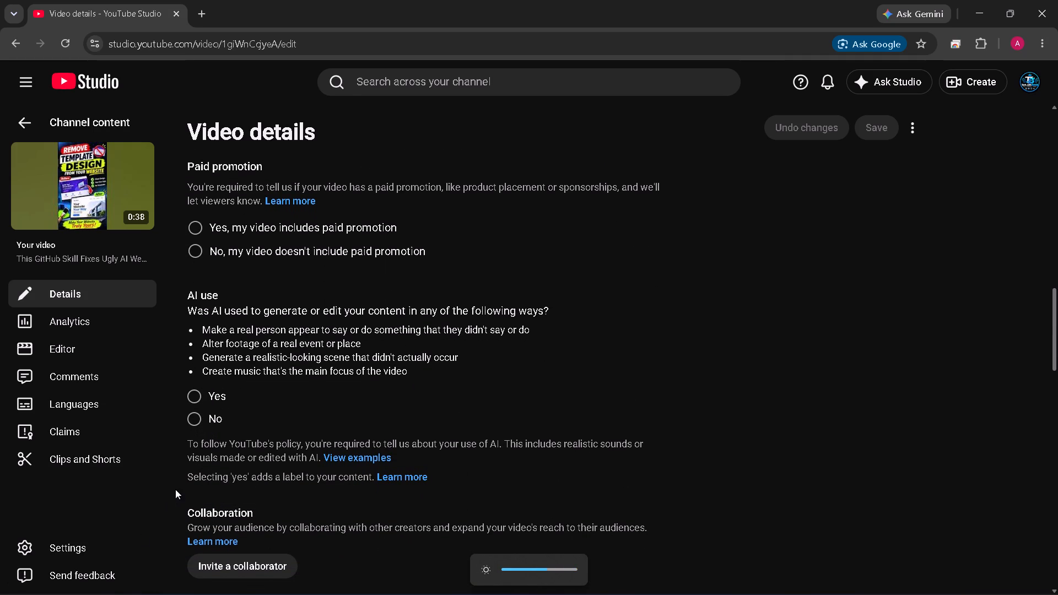
click(192, 419)
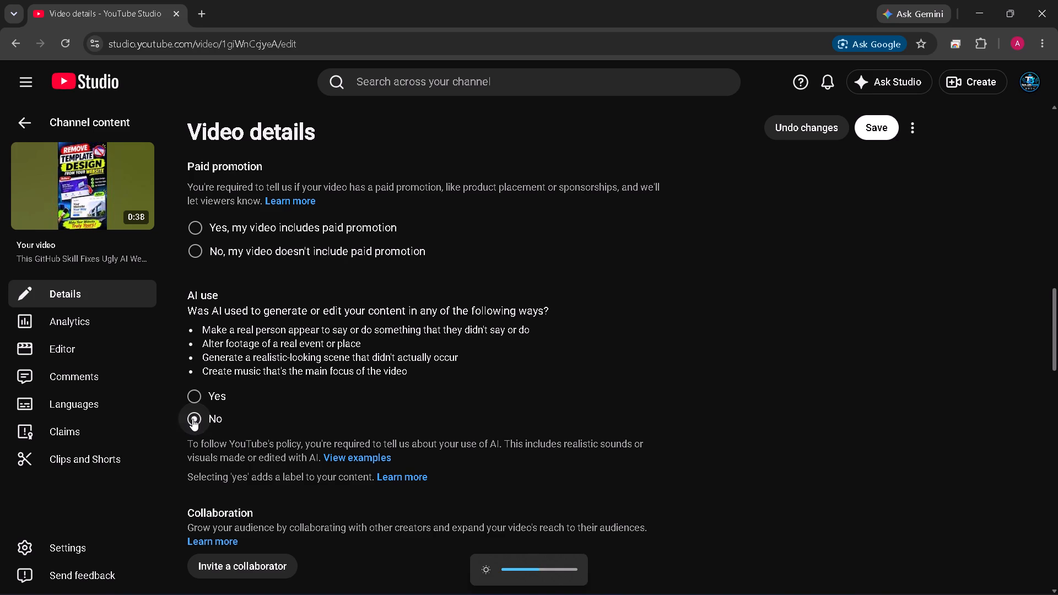
Set Shorts remixing to "Allow only audio remixing" and save the video details.
scroll(311, 425, down, 1)
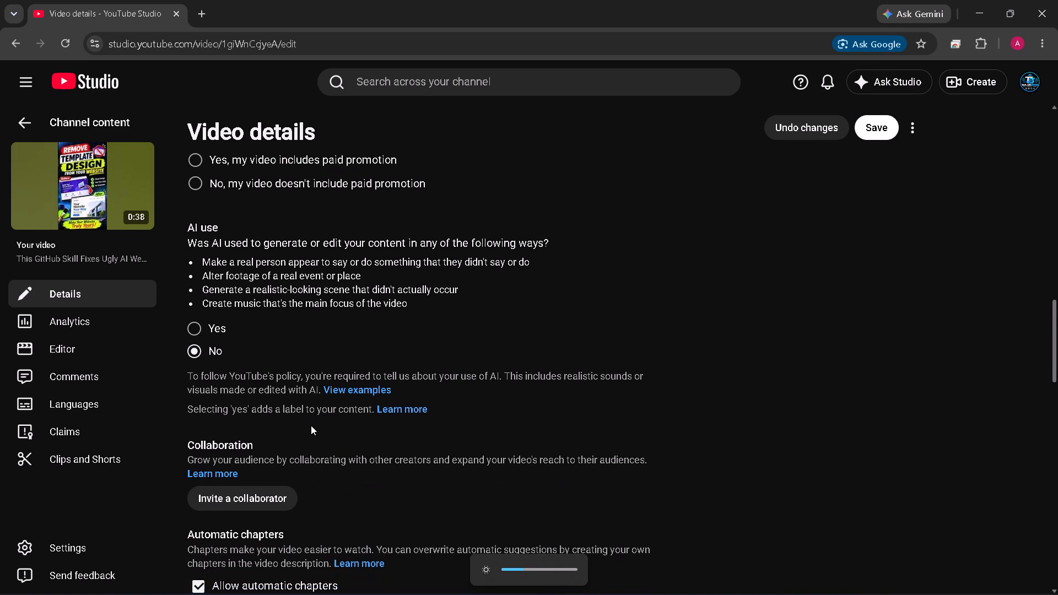
scroll(311, 425, down, 4)
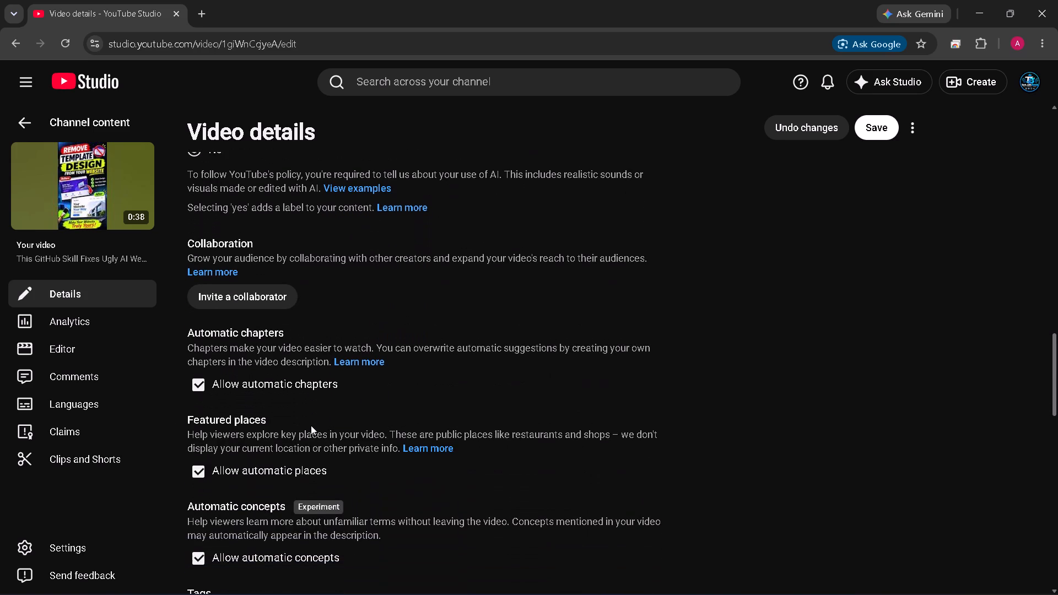
scroll(311, 425, down, 1)
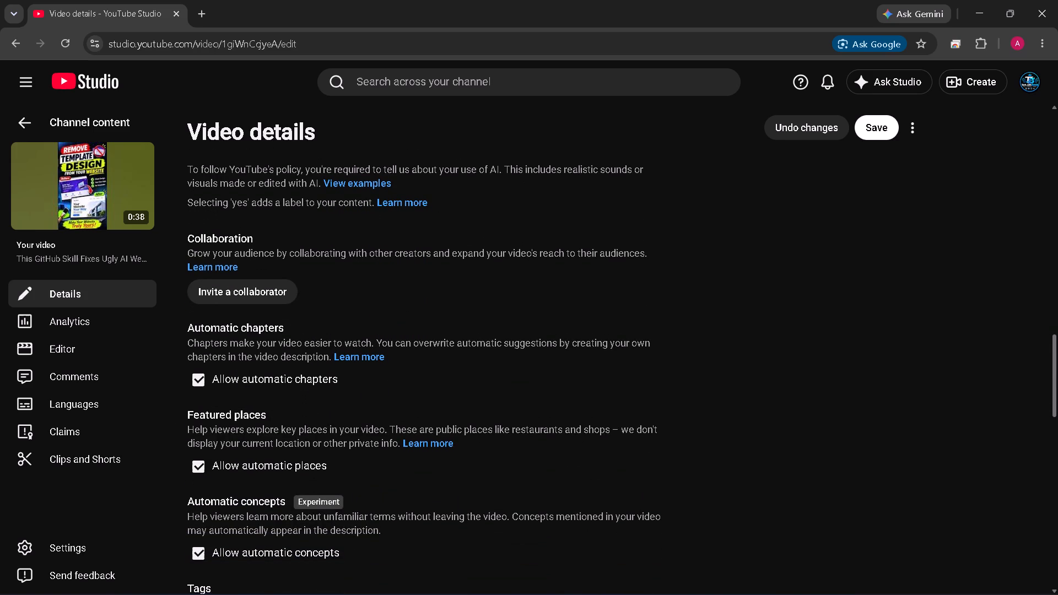
scroll(311, 425, down, 3)
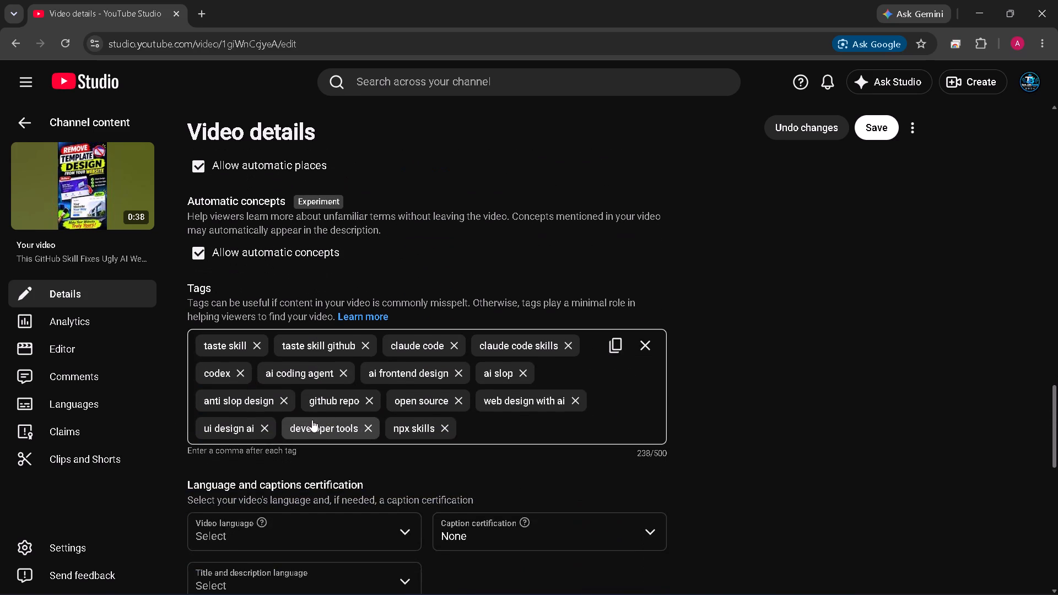
scroll(312, 420, down, 2)
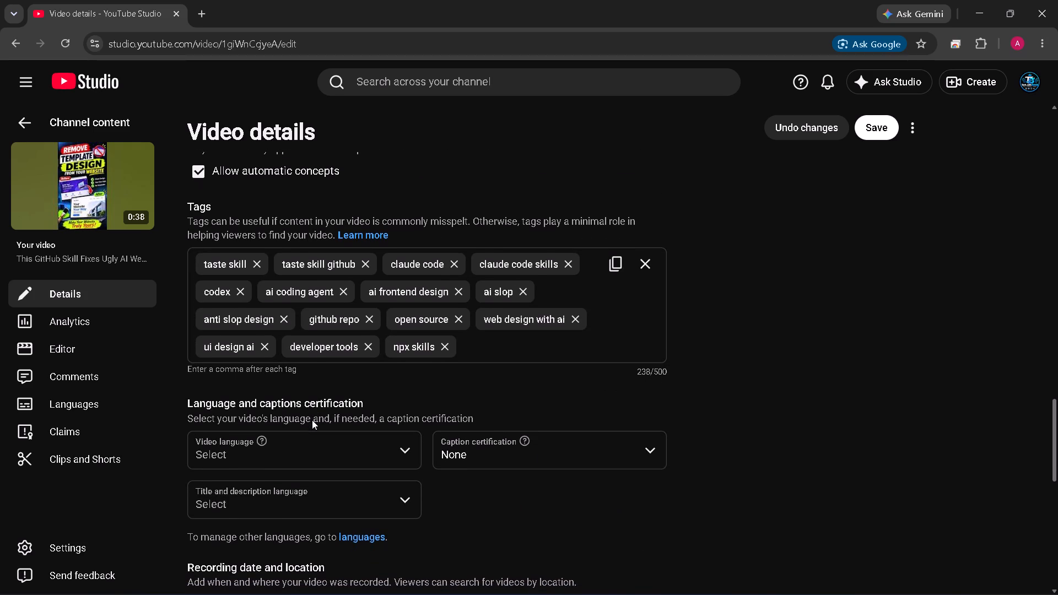
scroll(312, 420, down, 3)
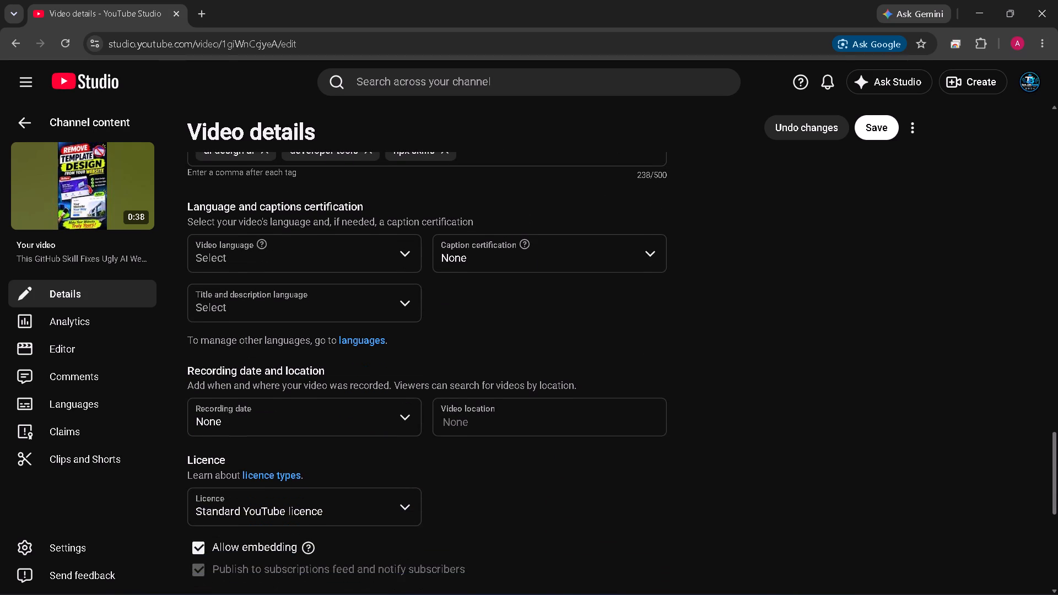
scroll(312, 420, down, 4)
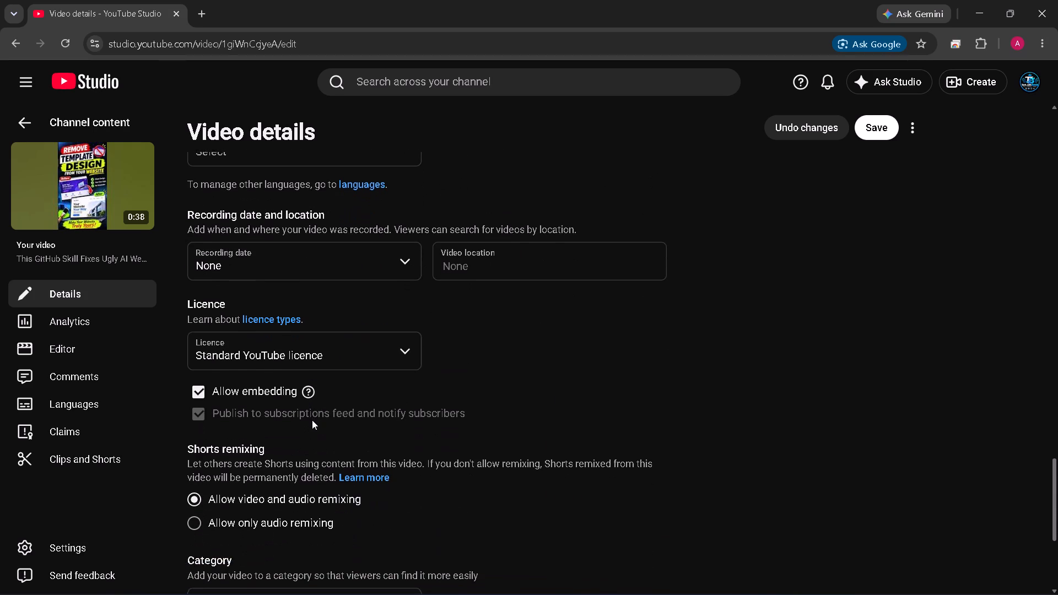
scroll(312, 420, down, 2)
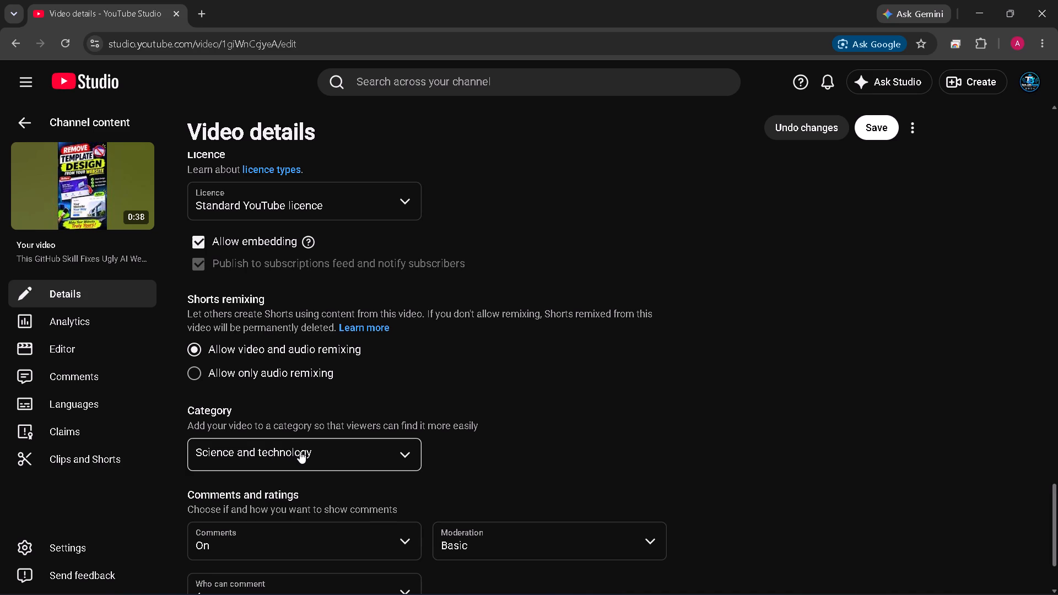
click(201, 373)
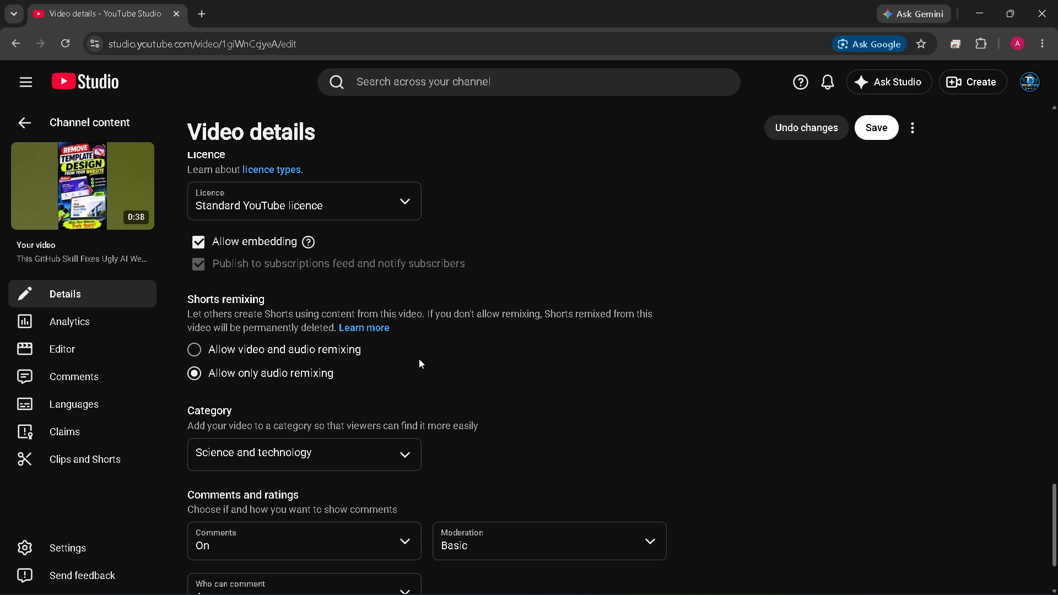
click(880, 127)
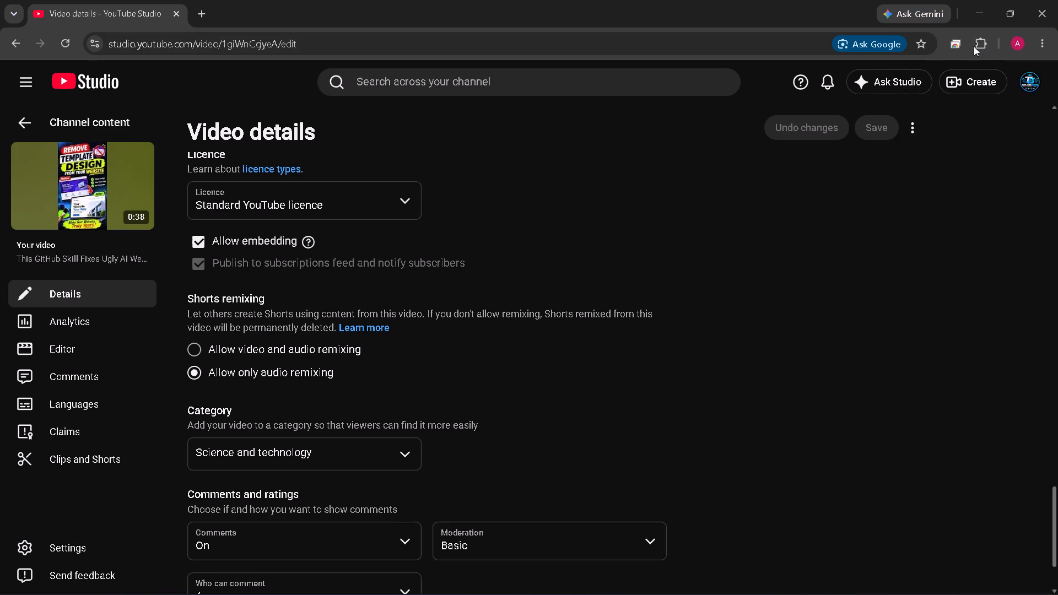
Minimise the Chrome and Claude windows to reach the desktop.
click(983, 14)
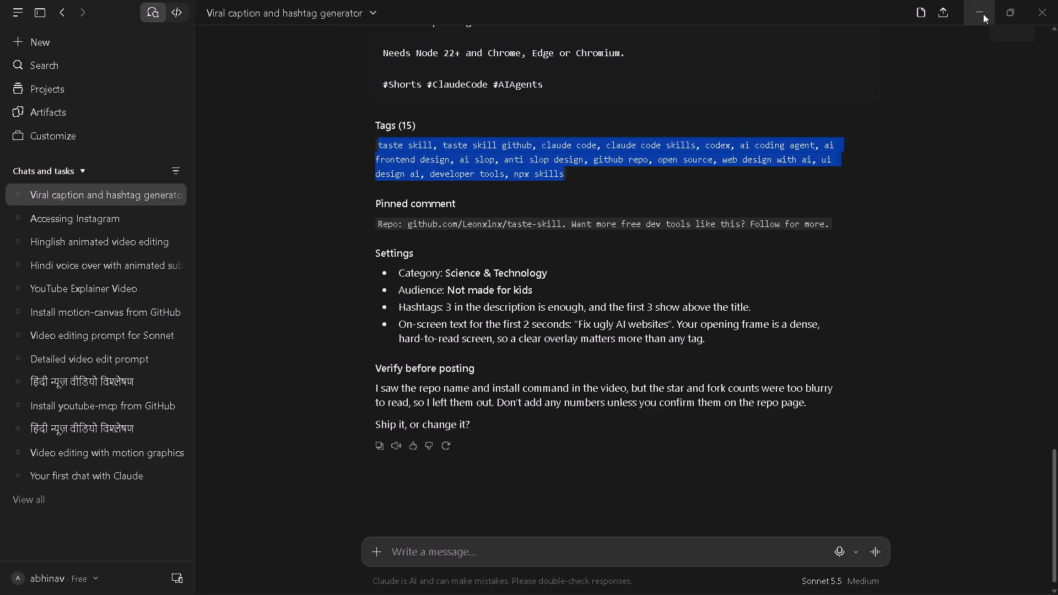
click(983, 14)
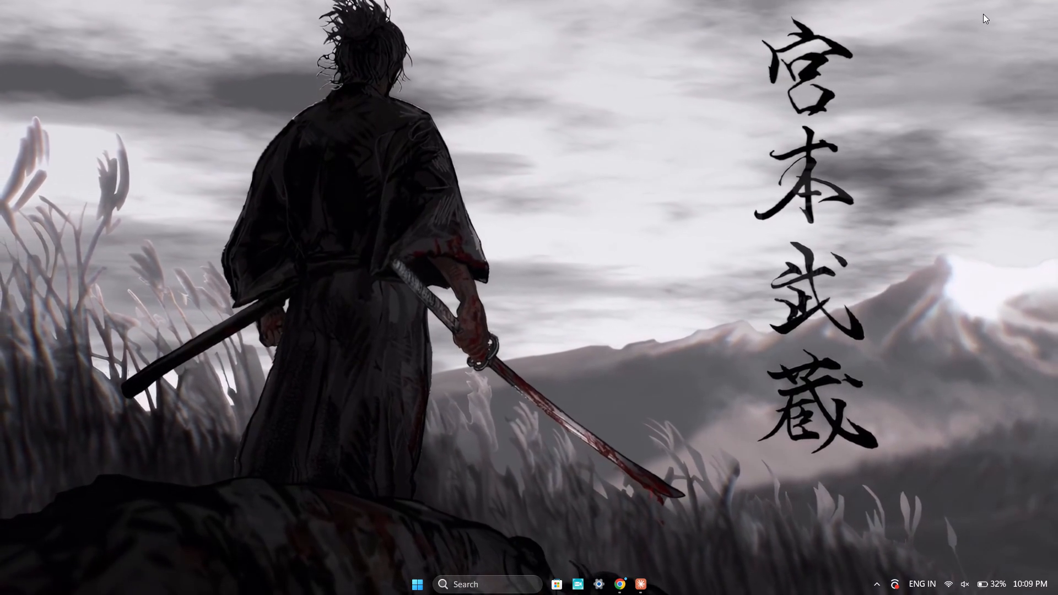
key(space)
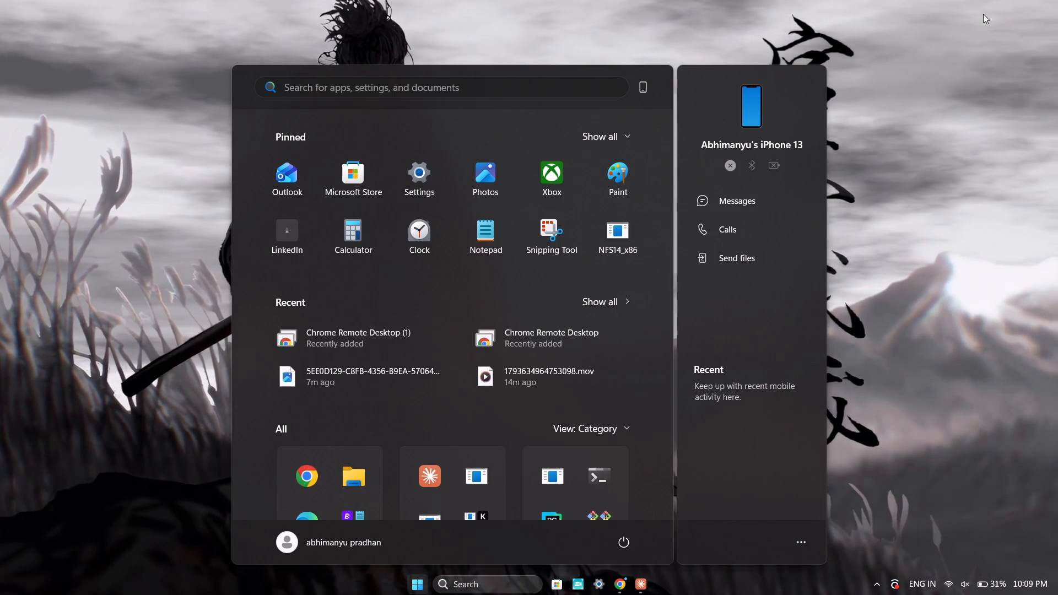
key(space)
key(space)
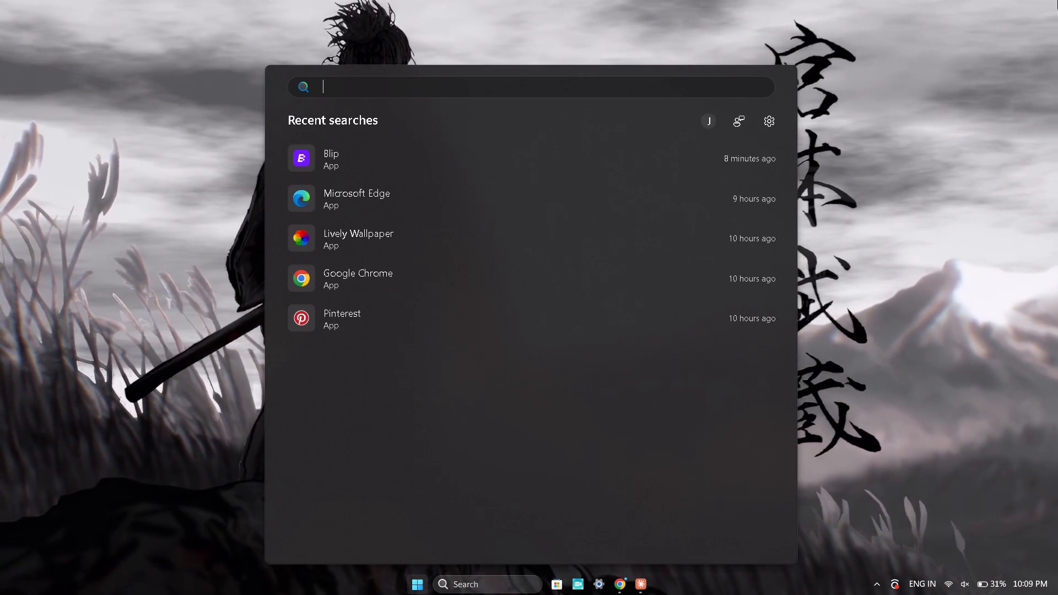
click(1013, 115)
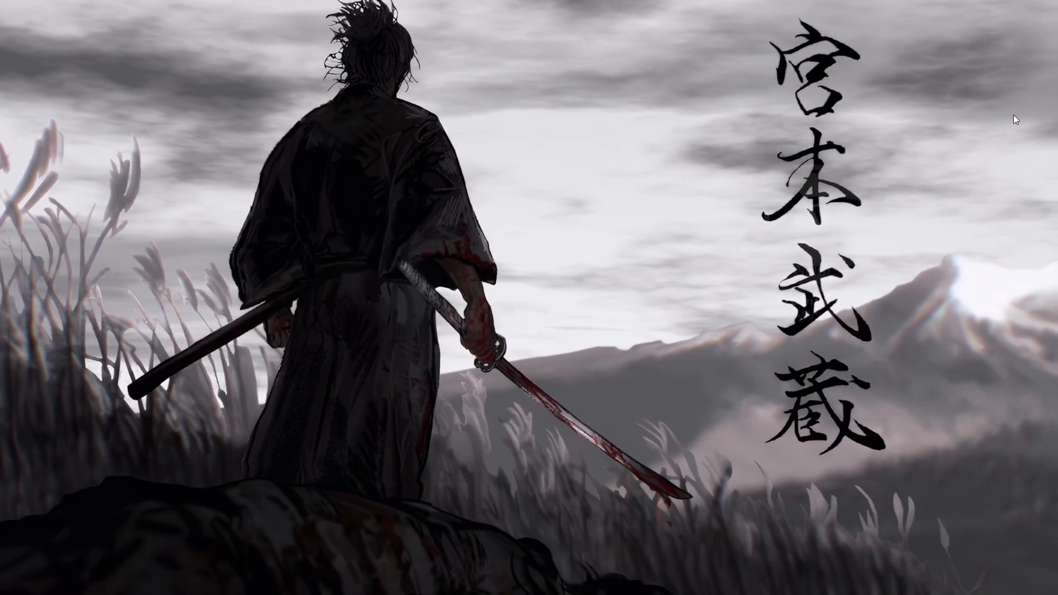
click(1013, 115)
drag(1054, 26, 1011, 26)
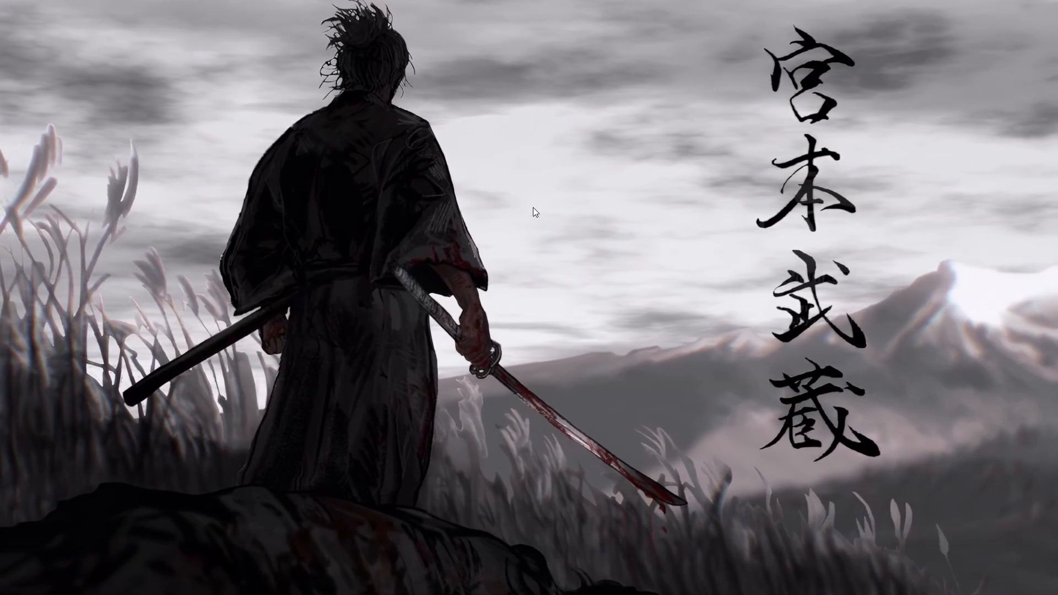
Turn on the display of desktop icons.
right_click(533, 207)
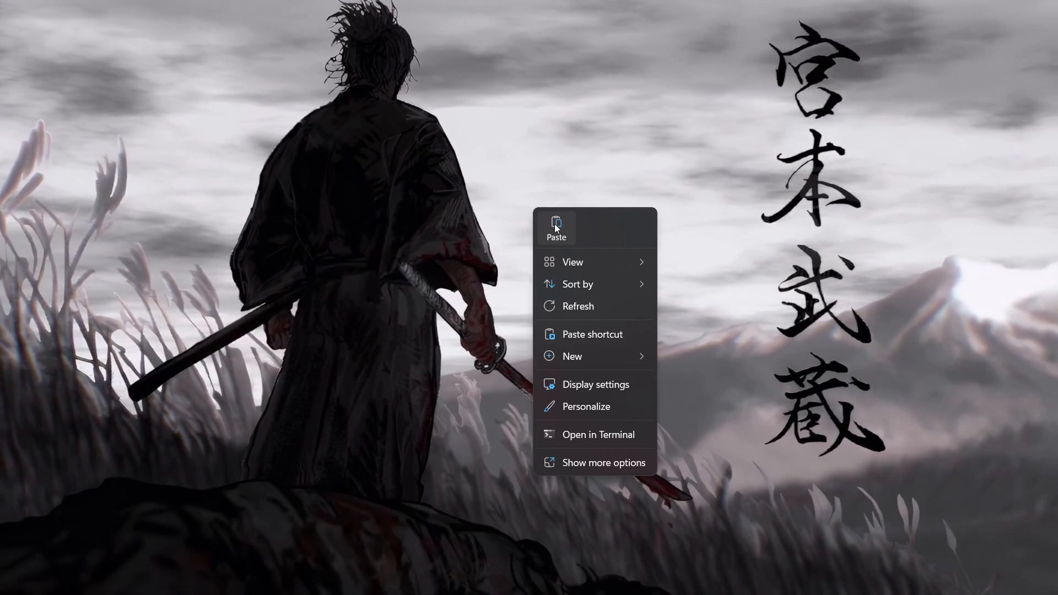
click(576, 259)
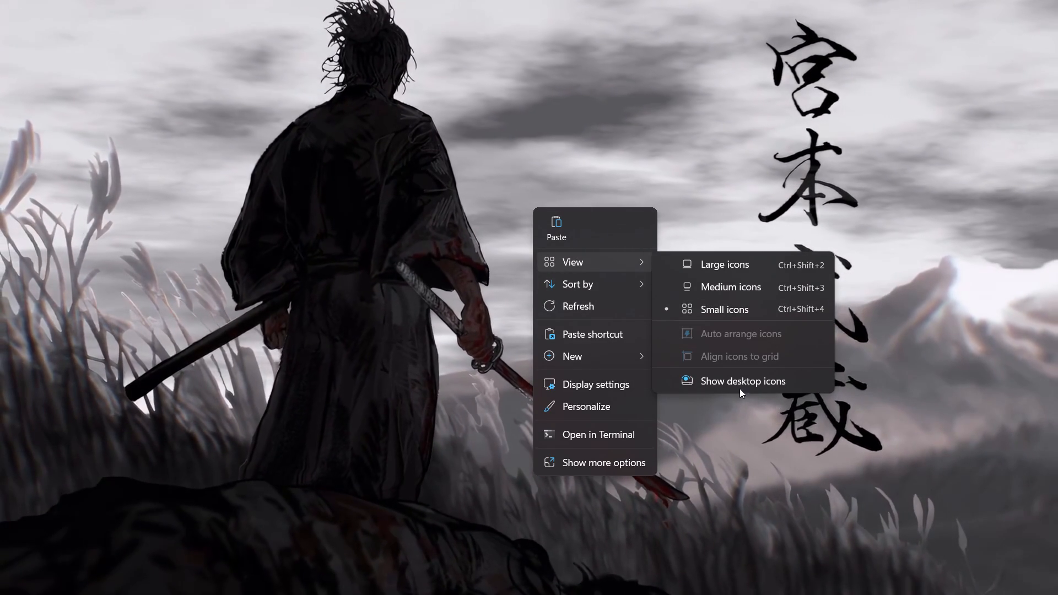
click(742, 382)
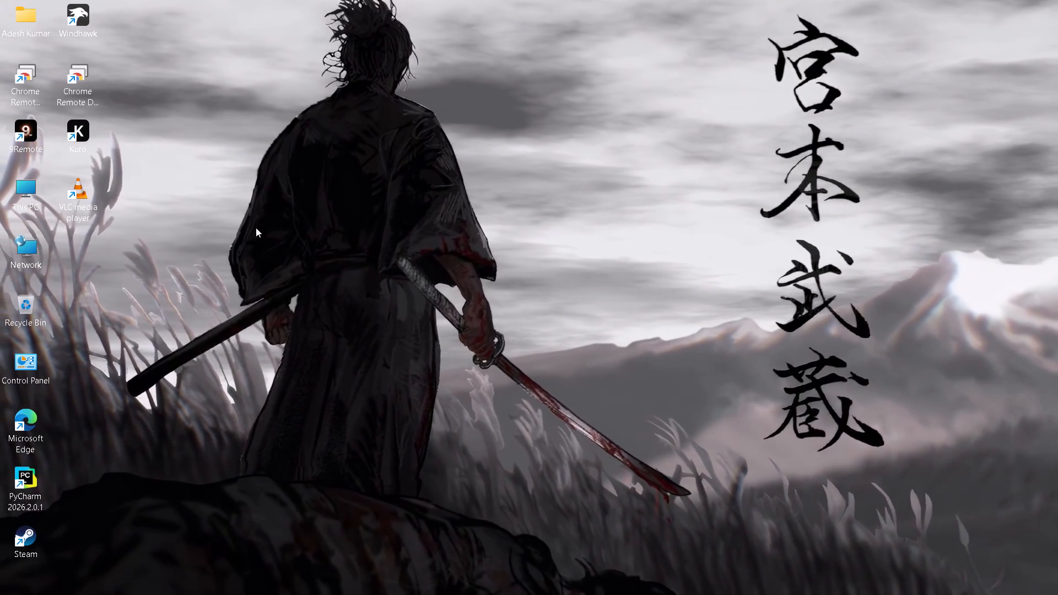
Launch Kuro from its desktop shortcut.
double_click(84, 131)
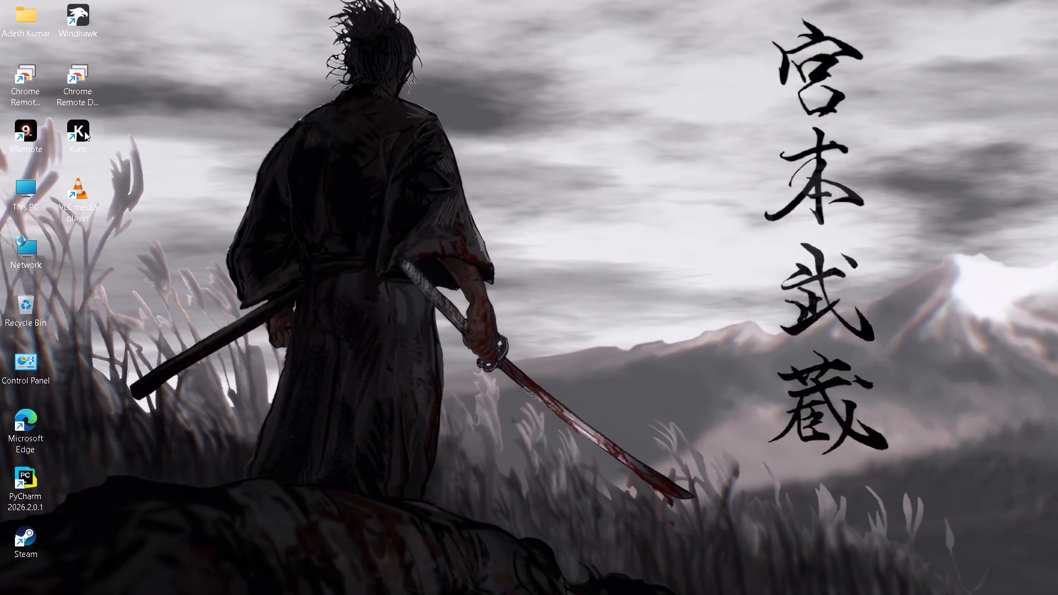